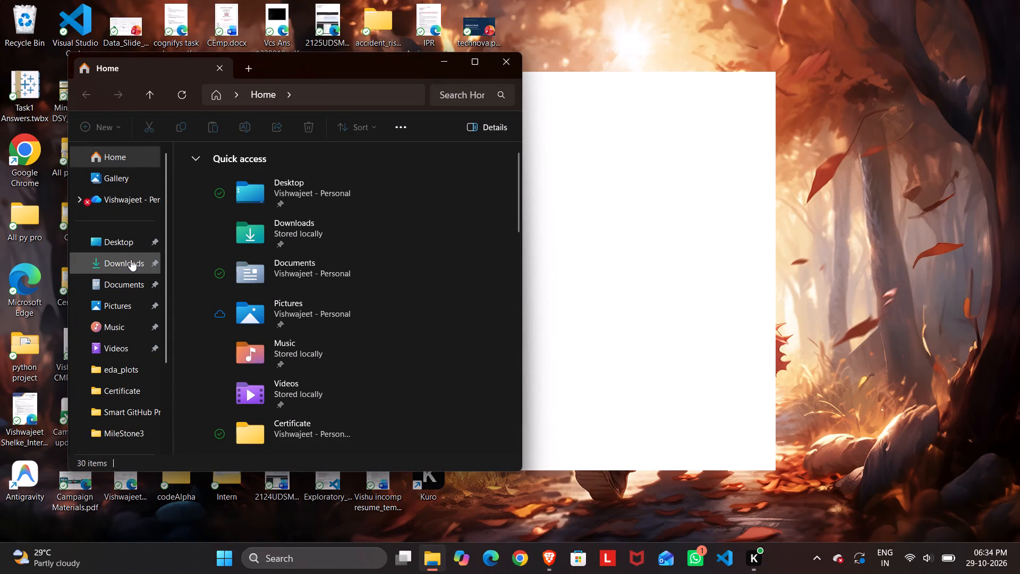
Open the Accident Risk Prediction Capstone Project Report document from the Downloads folder in Word.
left_click(118, 256)
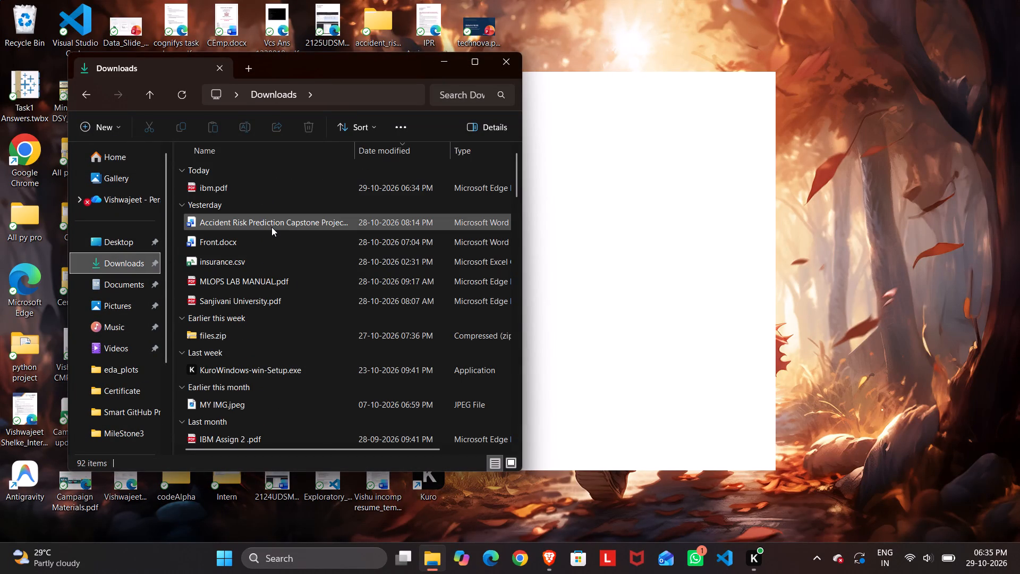
double_click(271, 227)
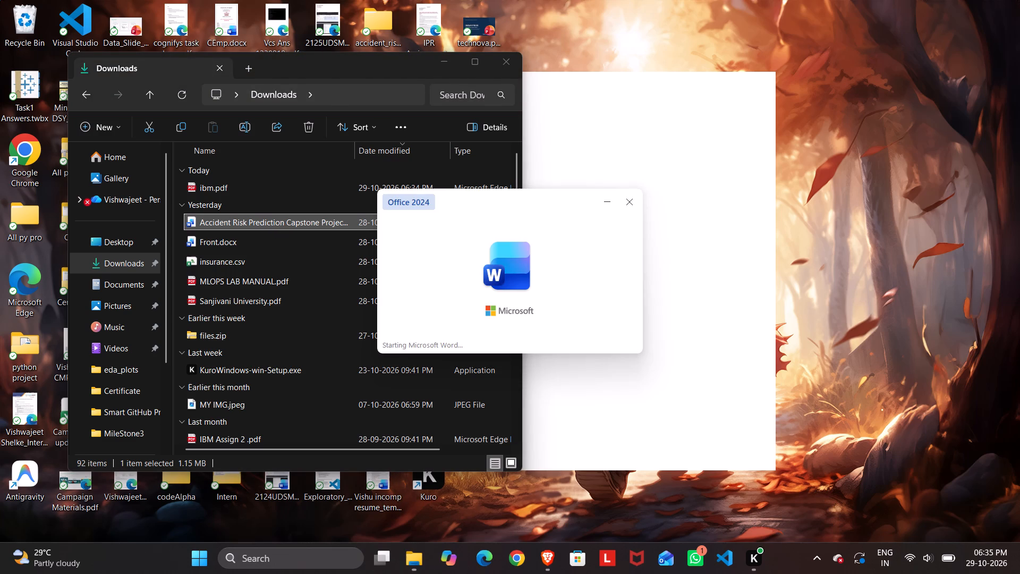
Review the report's cover page, including the course title, student details table and submission block.
scroll(416, 257, "down", 2)
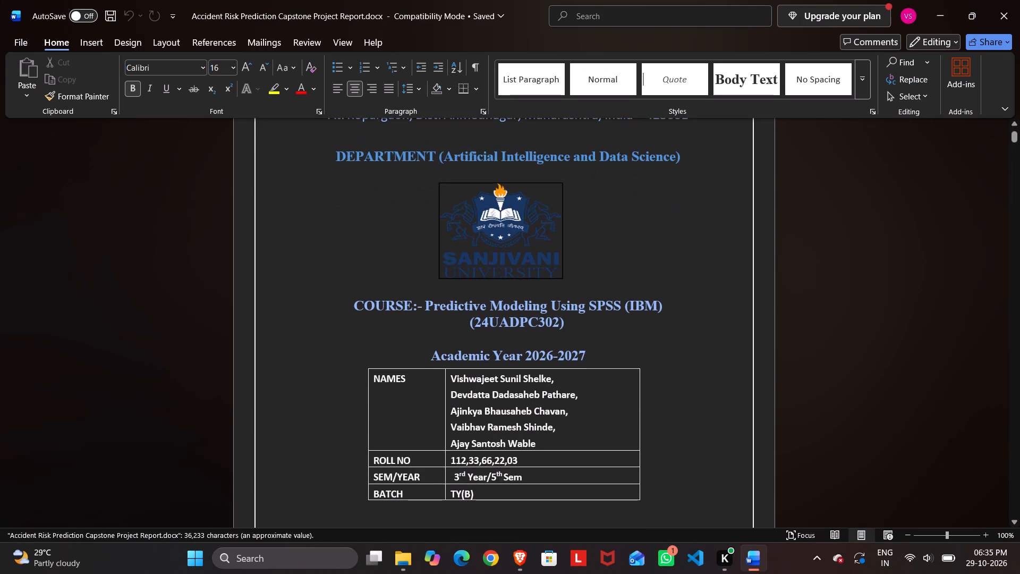
scroll(416, 257, "down", 3)
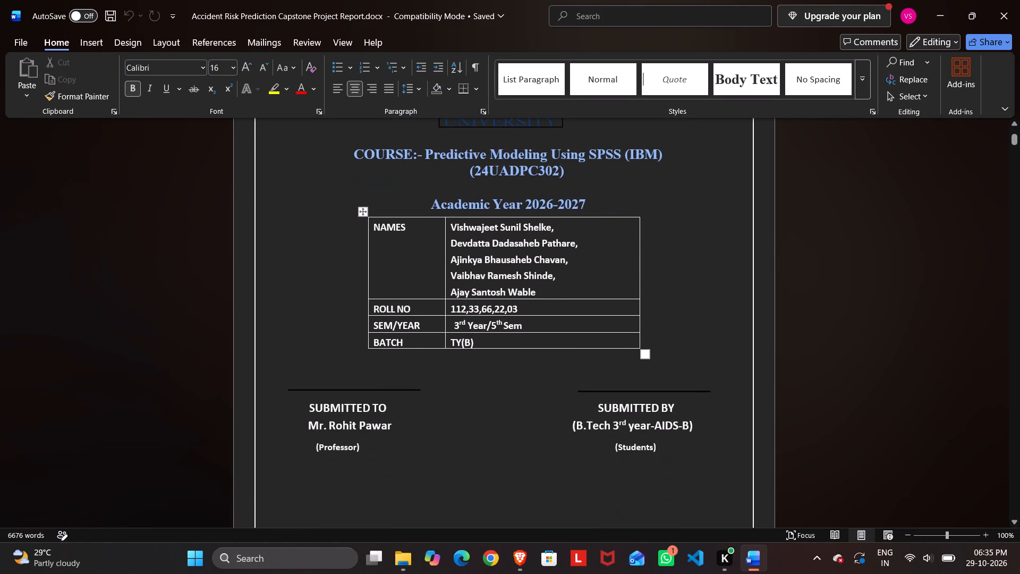
scroll(416, 257, "down", 1)
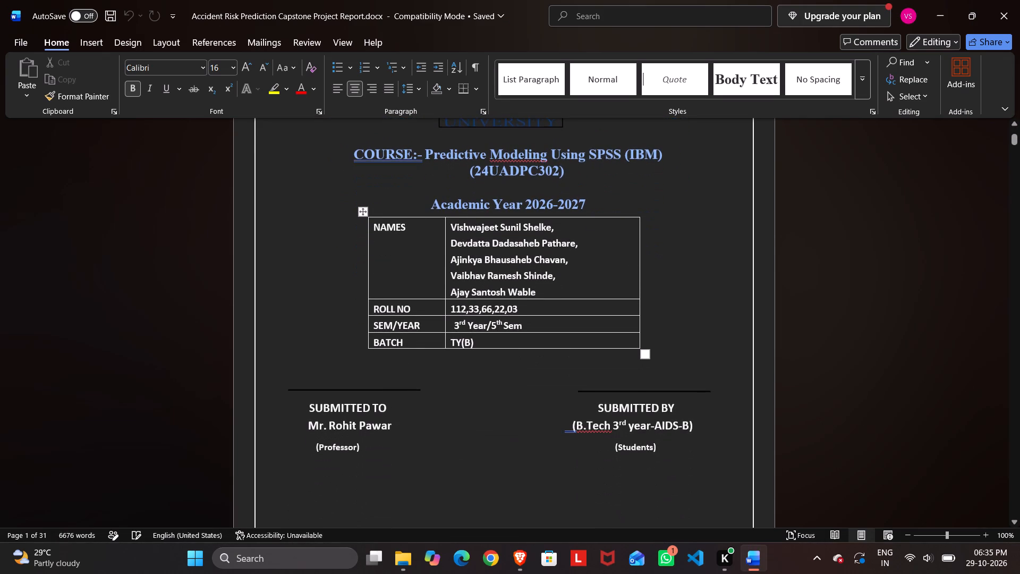
scroll(416, 257, "down", 2)
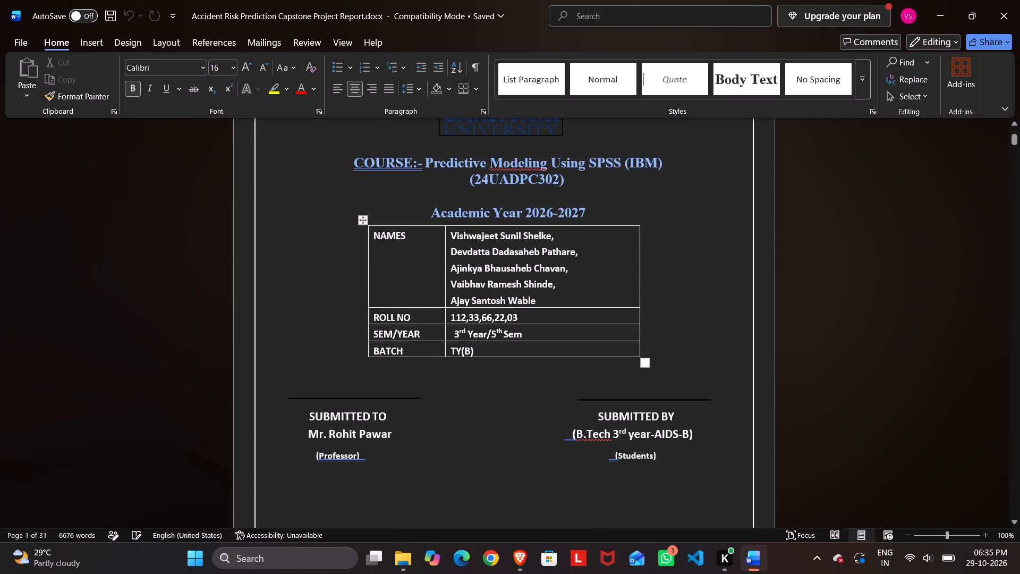
Minimize the Word report window and switch to the desktop.
left_click(947, 18)
left_click(879, 41)
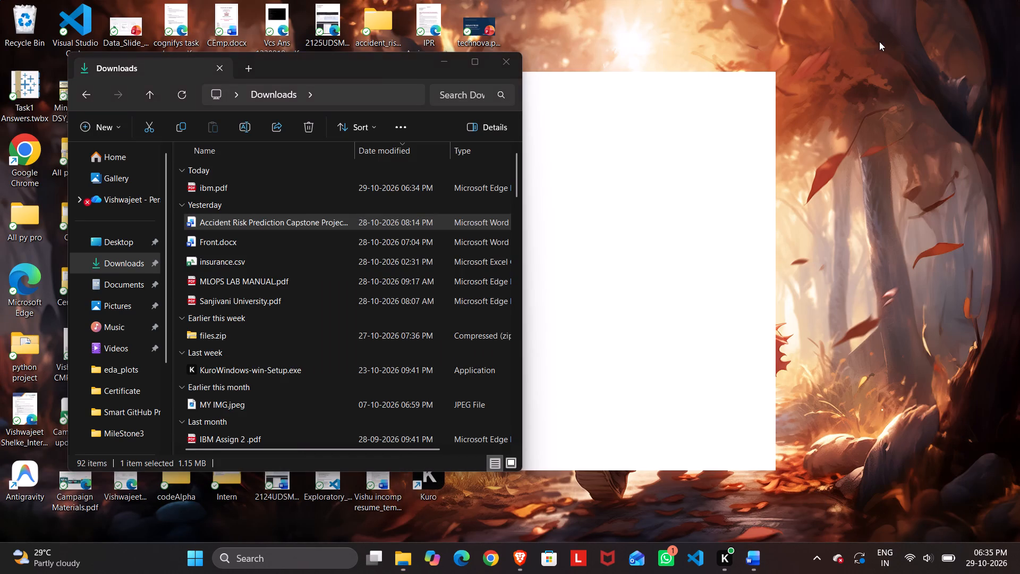
left_click(879, 41)
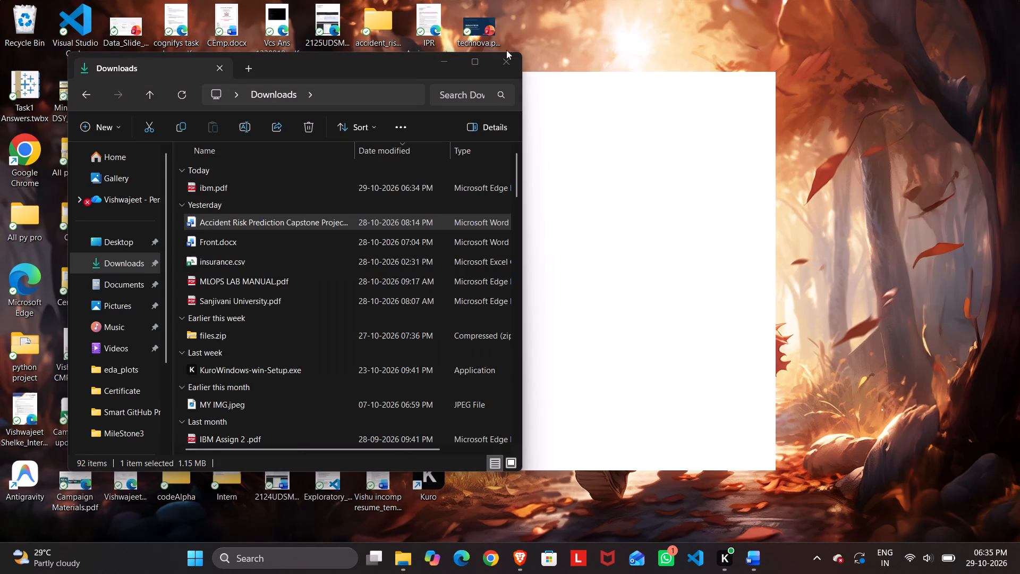
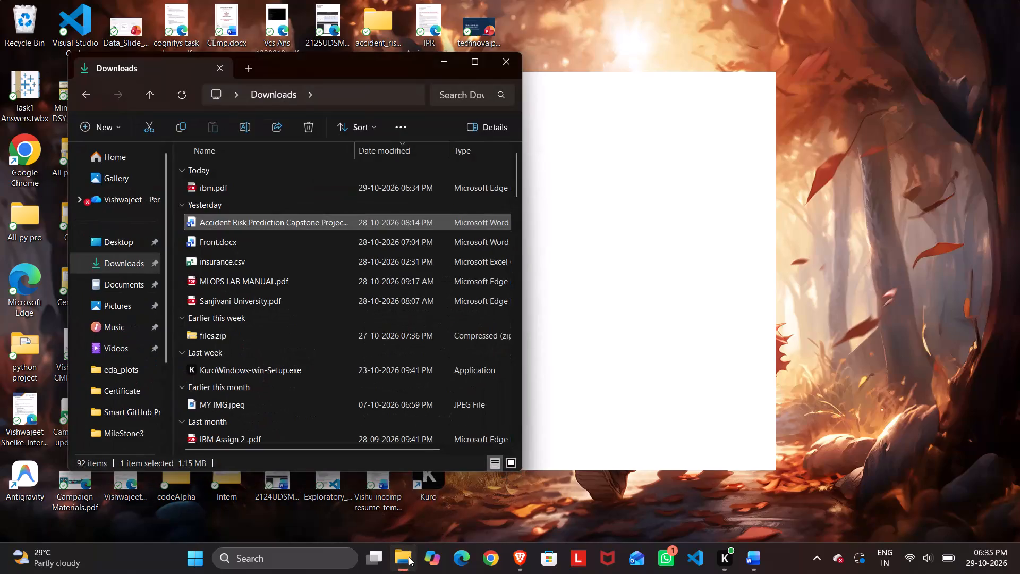
Open ibm.pdf from the Downloads folder in Microsoft Edge.
double_click(241, 182)
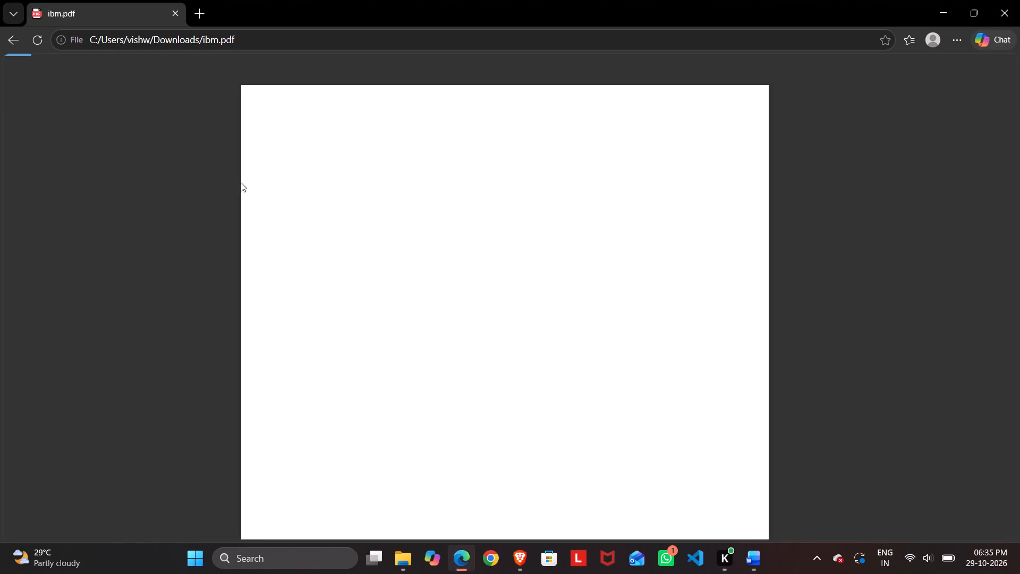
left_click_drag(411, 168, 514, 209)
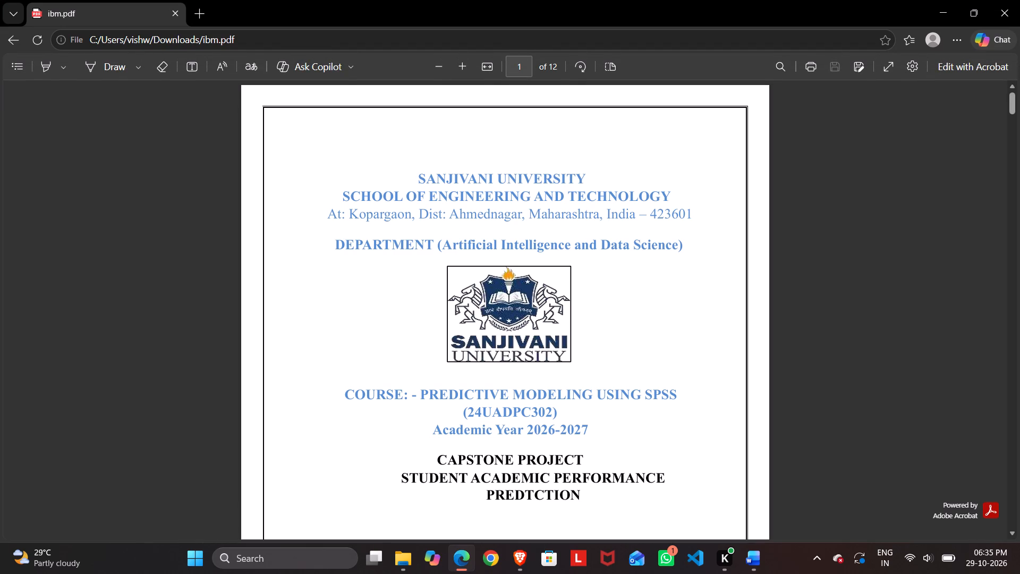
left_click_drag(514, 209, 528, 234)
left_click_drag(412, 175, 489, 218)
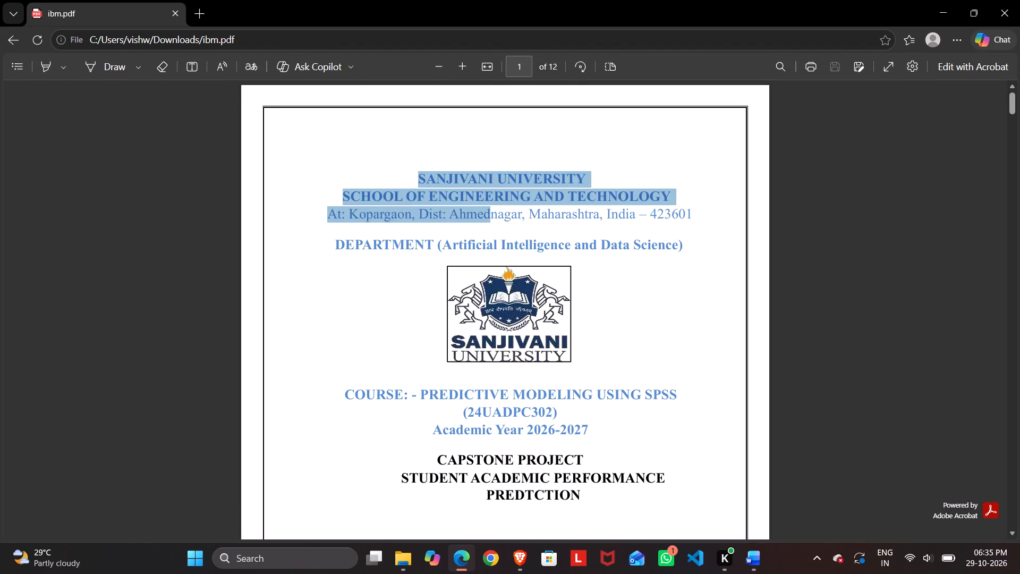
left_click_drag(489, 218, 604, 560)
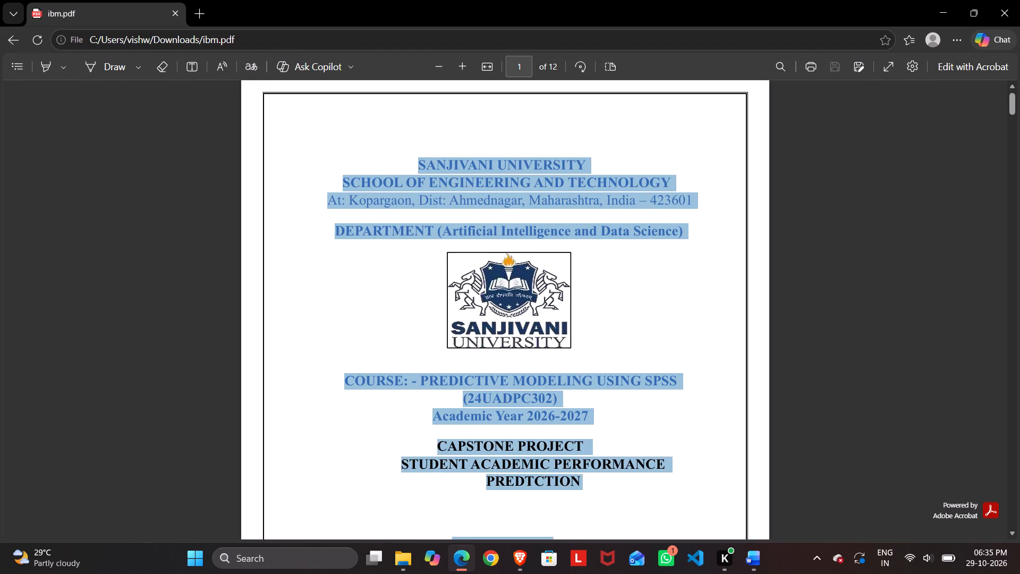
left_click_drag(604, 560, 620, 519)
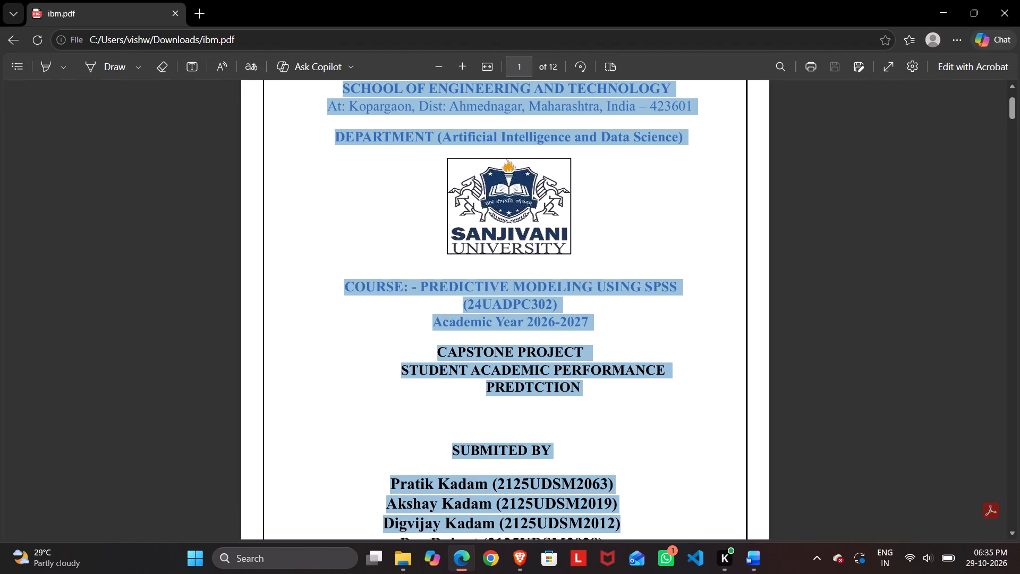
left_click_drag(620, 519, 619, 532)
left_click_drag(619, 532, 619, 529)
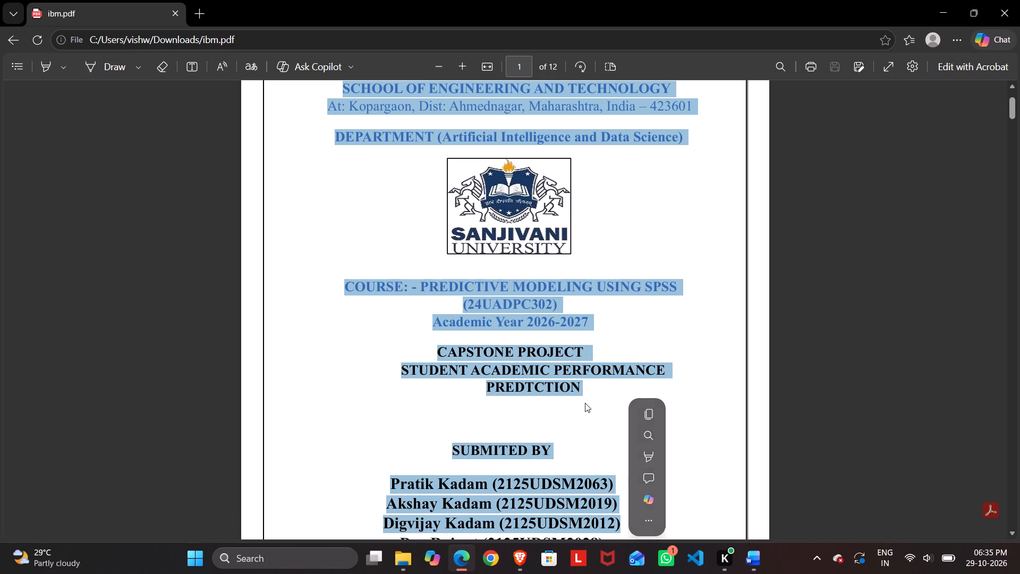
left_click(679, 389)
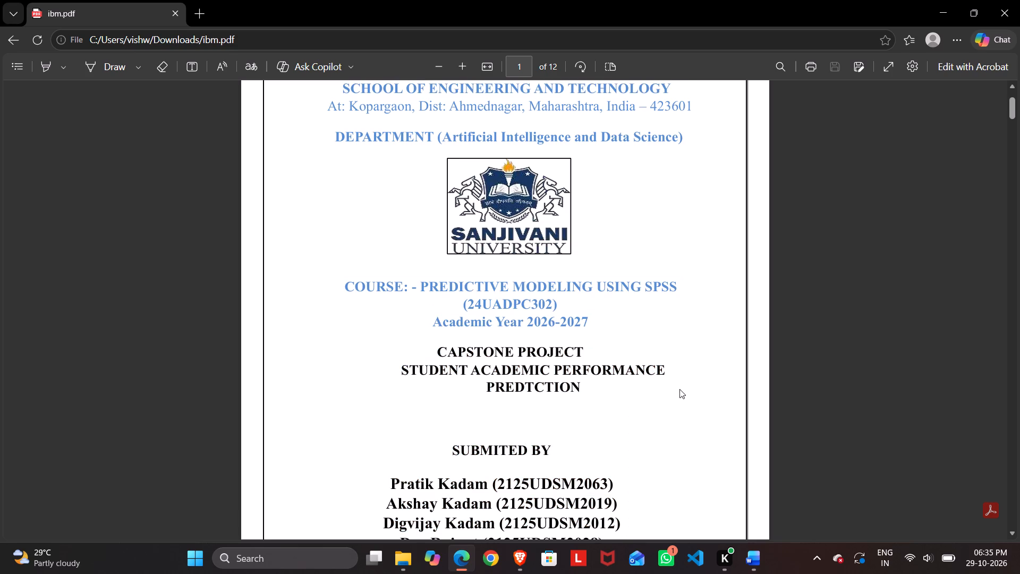
Snap the ibm.pdf window to the left half of the screen for a side-by-side layout.
key("super+Left")
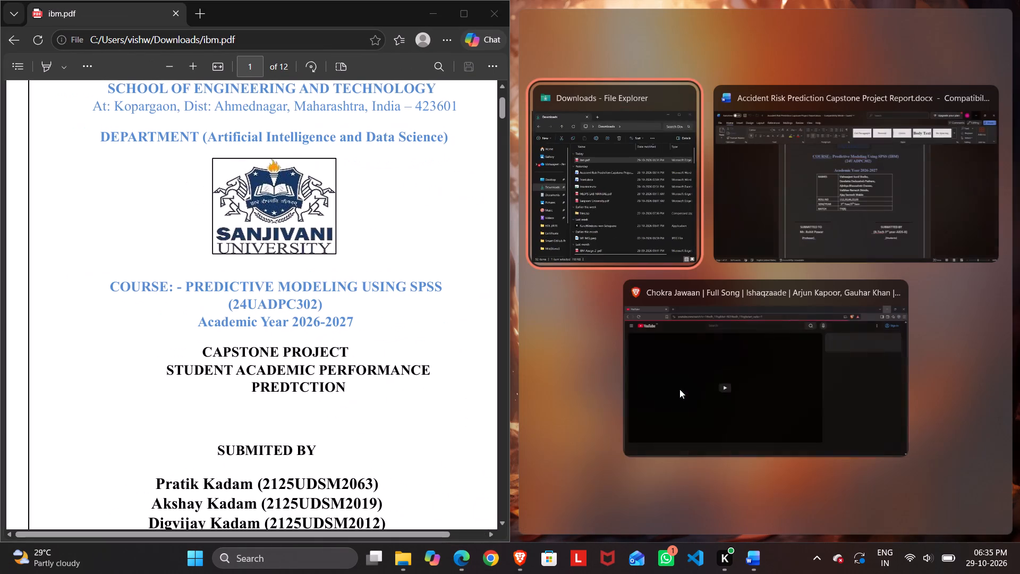
Compare the Word report's cover page with the ibm.pdf cover page, including its project title, submitted-by list, date and place.
left_click(804, 208)
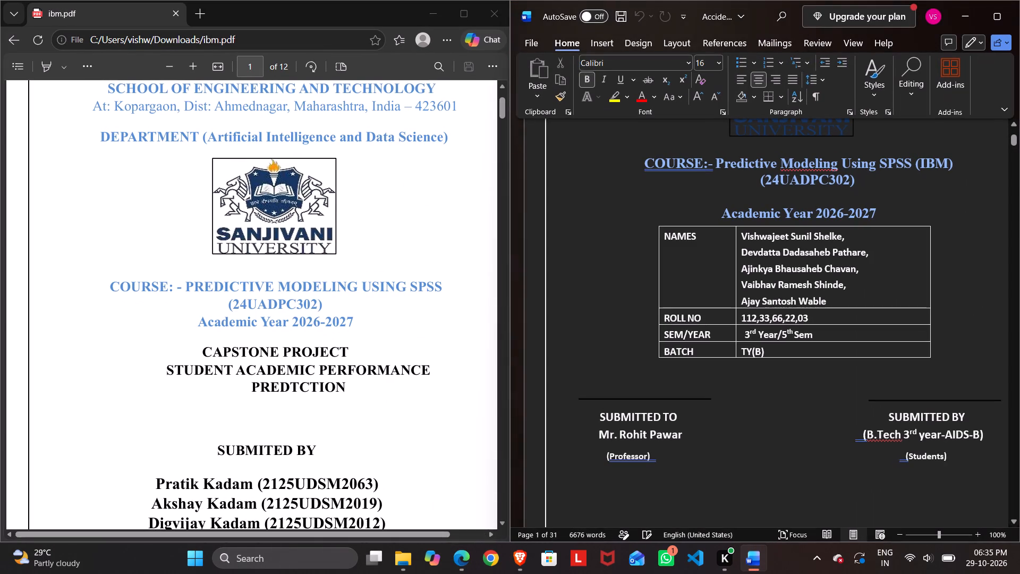
scroll(647, 234, "up", 1)
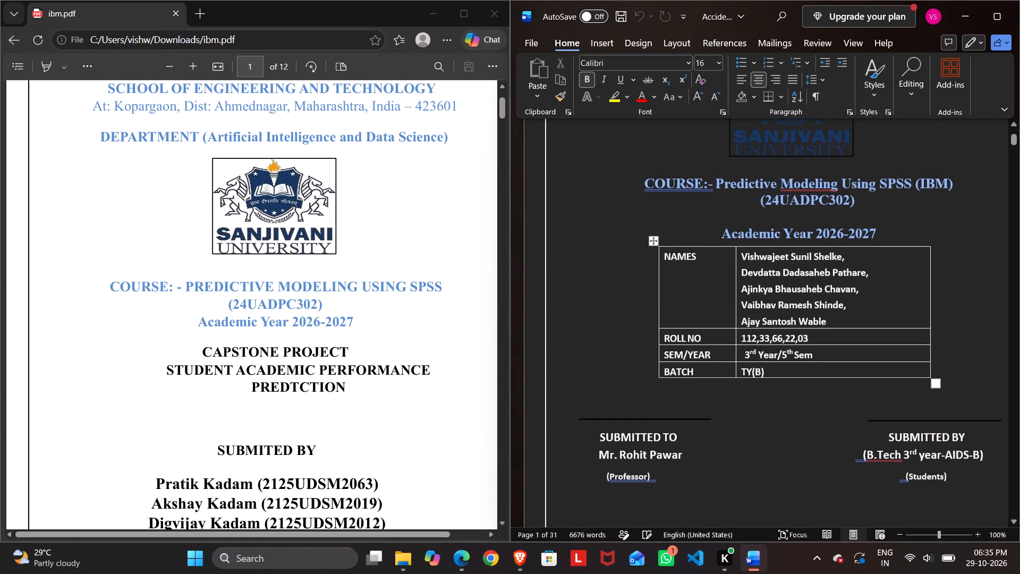
scroll(647, 234, "up", 1)
scroll(417, 298, "down", 1)
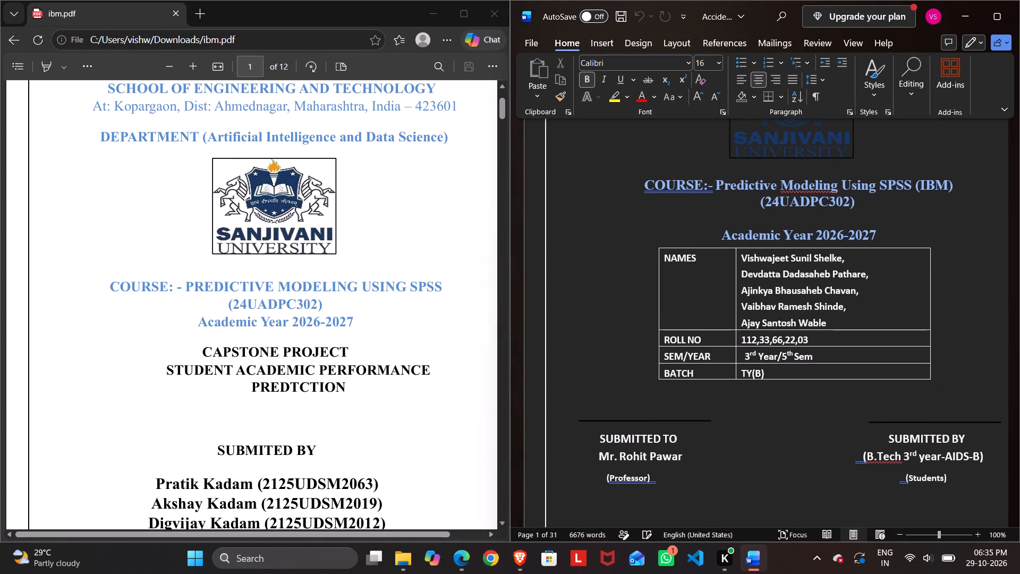
scroll(417, 298, "down", 2)
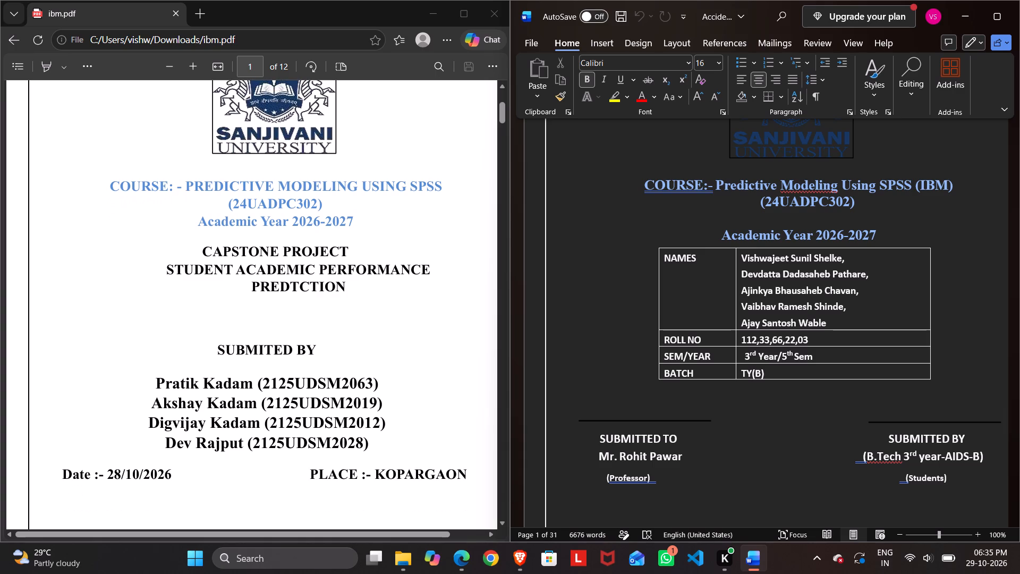
scroll(417, 298, "down", 4)
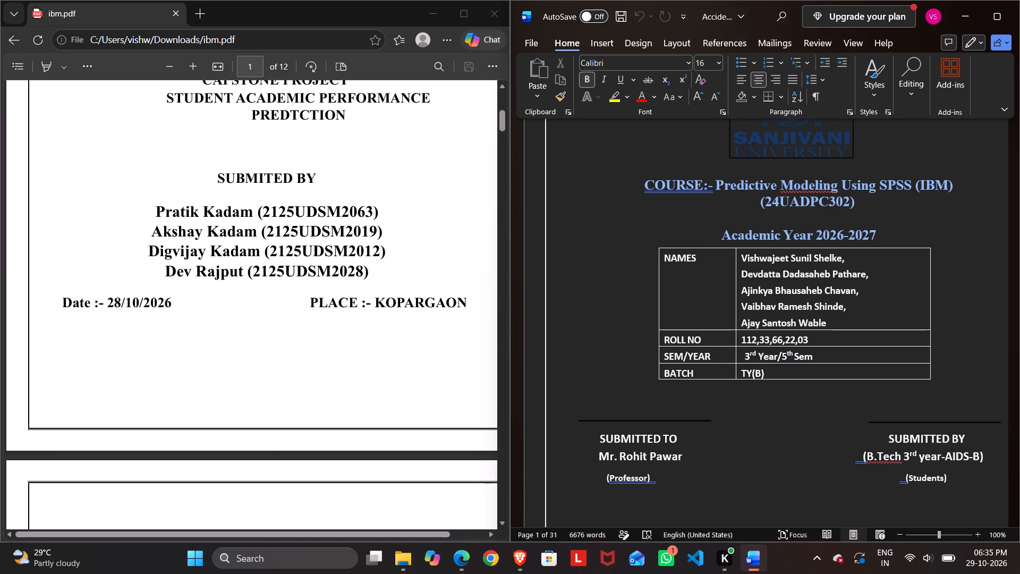
scroll(417, 298, "up", 2)
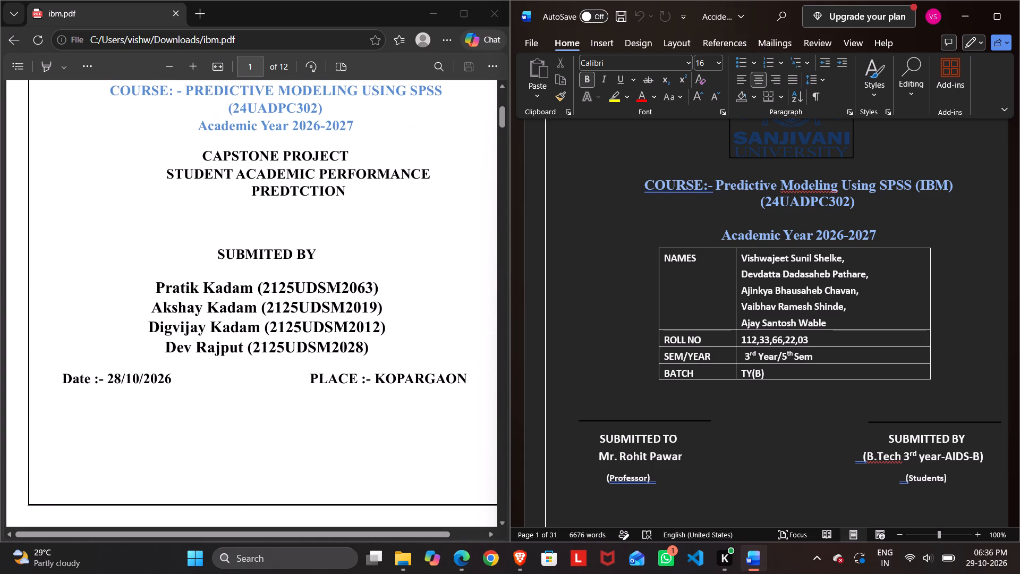
scroll(417, 298, "up", 1)
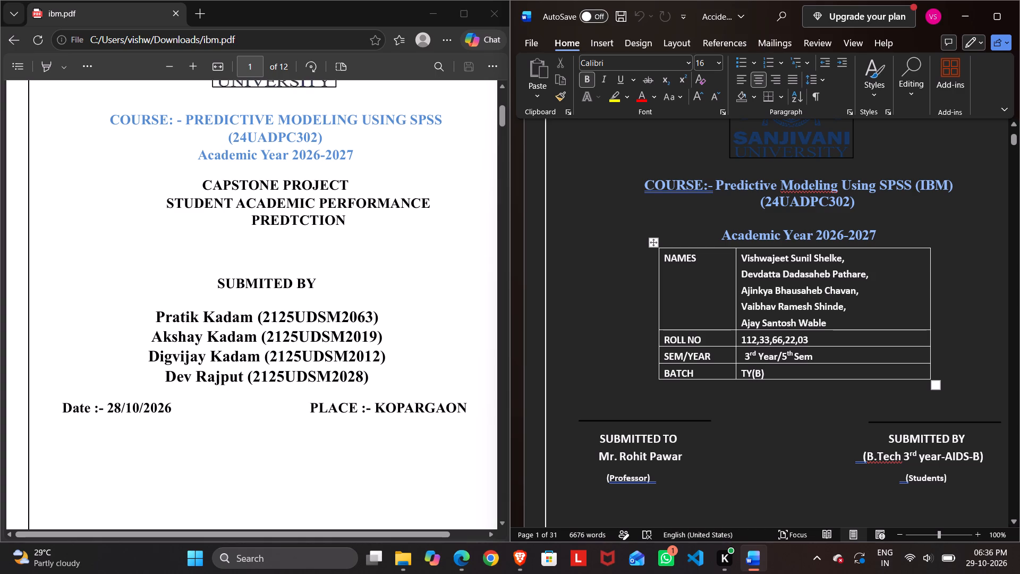
Delete the student details table with names, roll numbers, semester and batch from the Word report's cover page.
left_click_drag(661, 257, 858, 385)
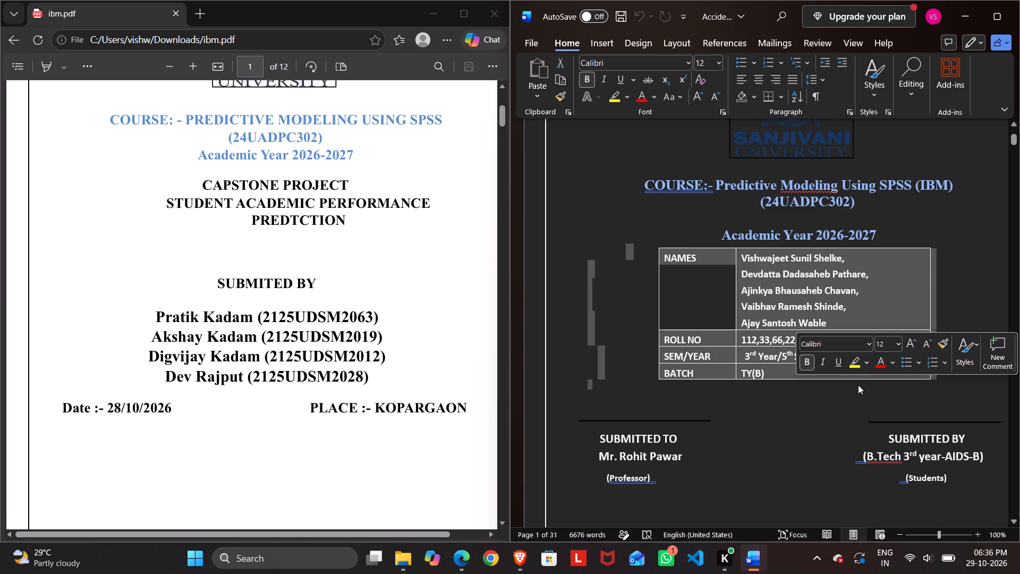
key("Delete")
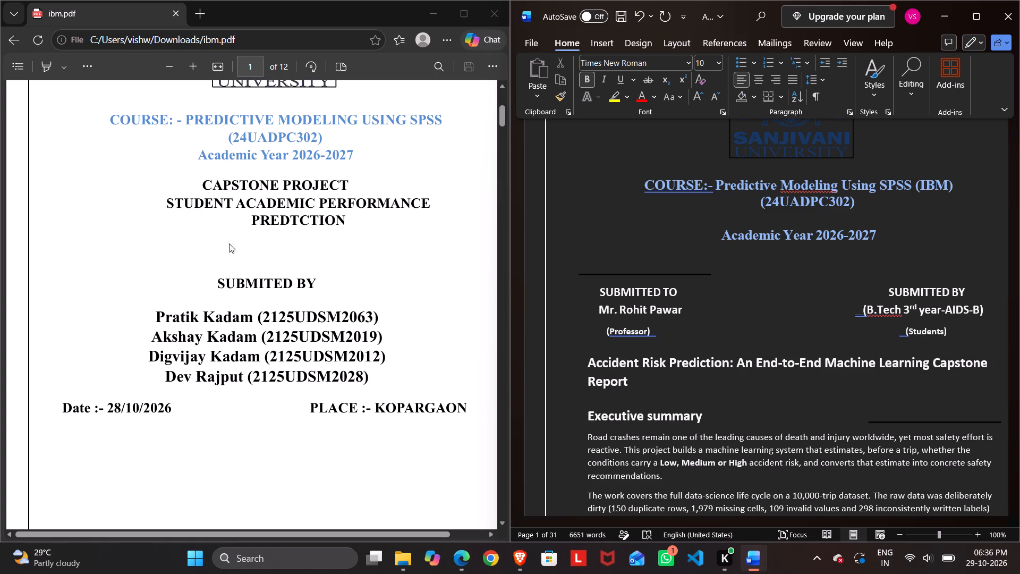
Copy the SUBMITED BY heading and student list from ibm.pdf and paste it below Academic Year 2026-2027 in the Word report.
left_click_drag(215, 282, 377, 370)
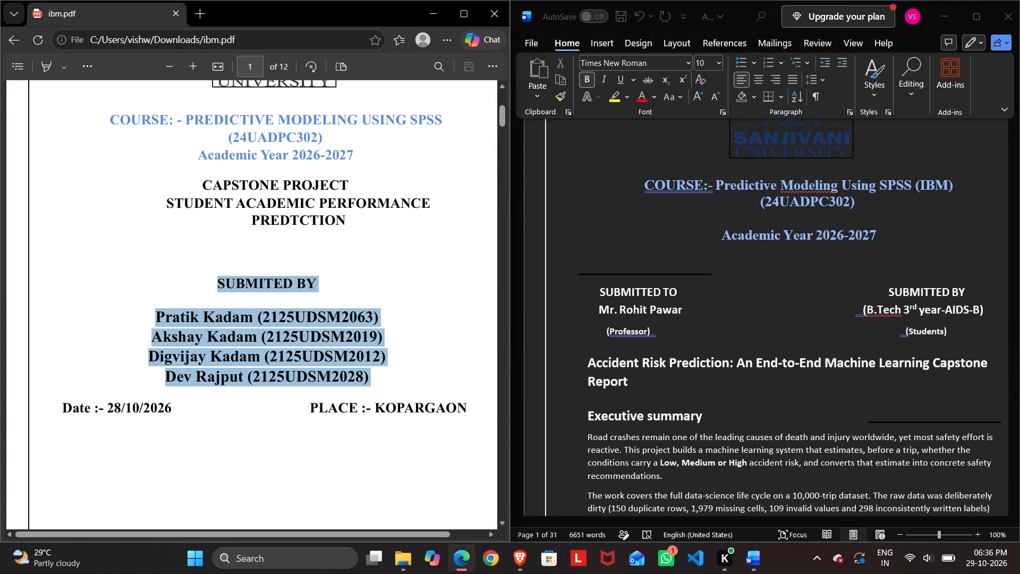
key("ctrl+c")
left_click(694, 260)
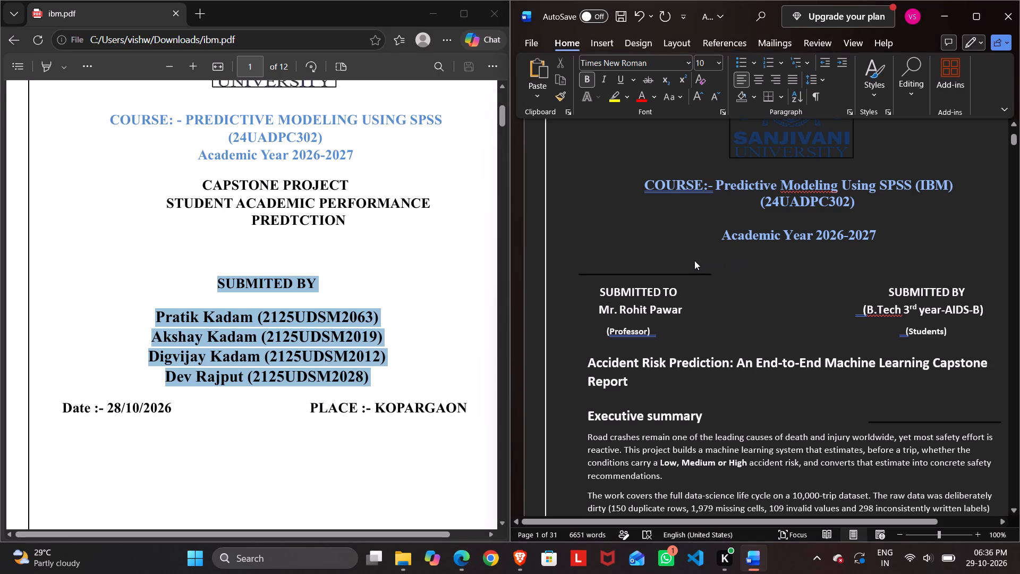
key("ctrl+v")
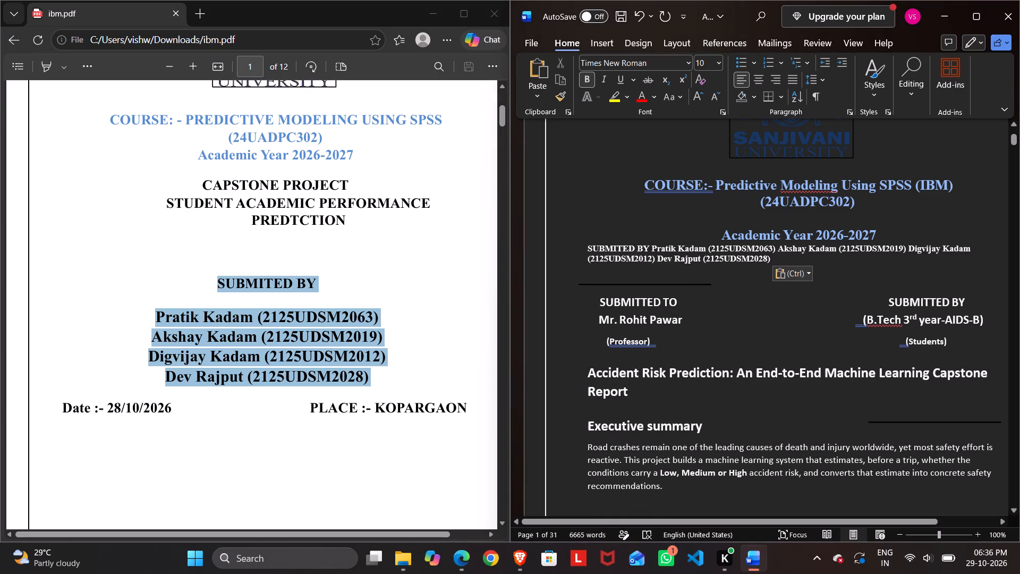
Break the pasted text after SUBMITED BY so the student names start on their own line.
left_click(650, 248)
key("Return")
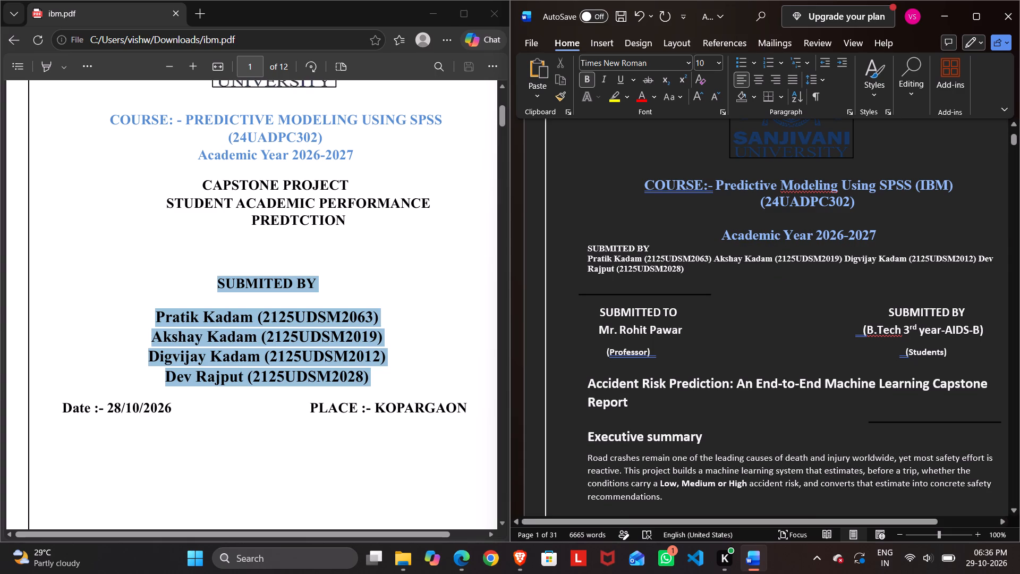
Format the SUBMITED BY heading on the Word cover page at font size 16 and centre it.
left_click_drag(589, 246, 637, 245)
left_click_drag(637, 245, 649, 247)
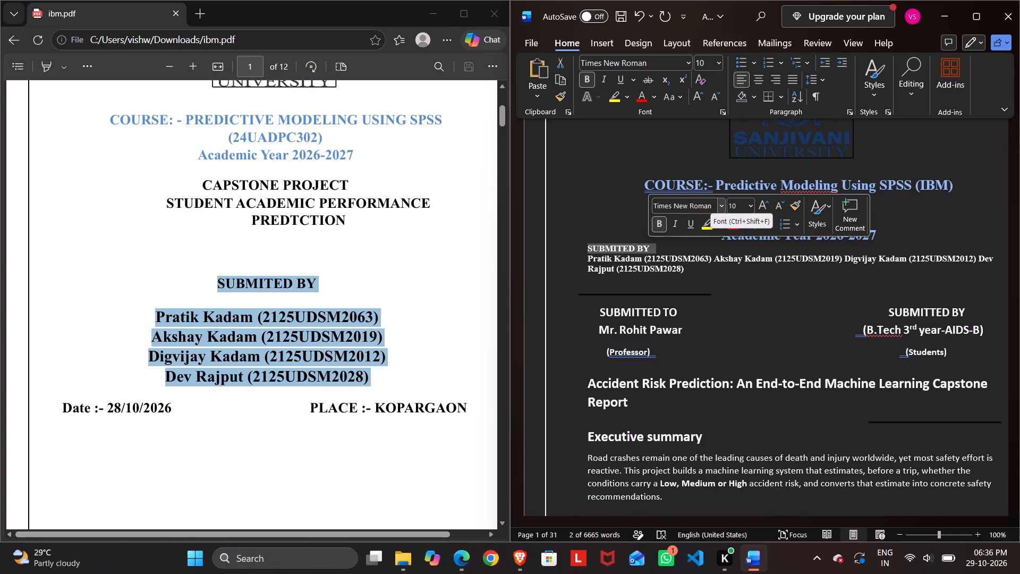
left_click(754, 199)
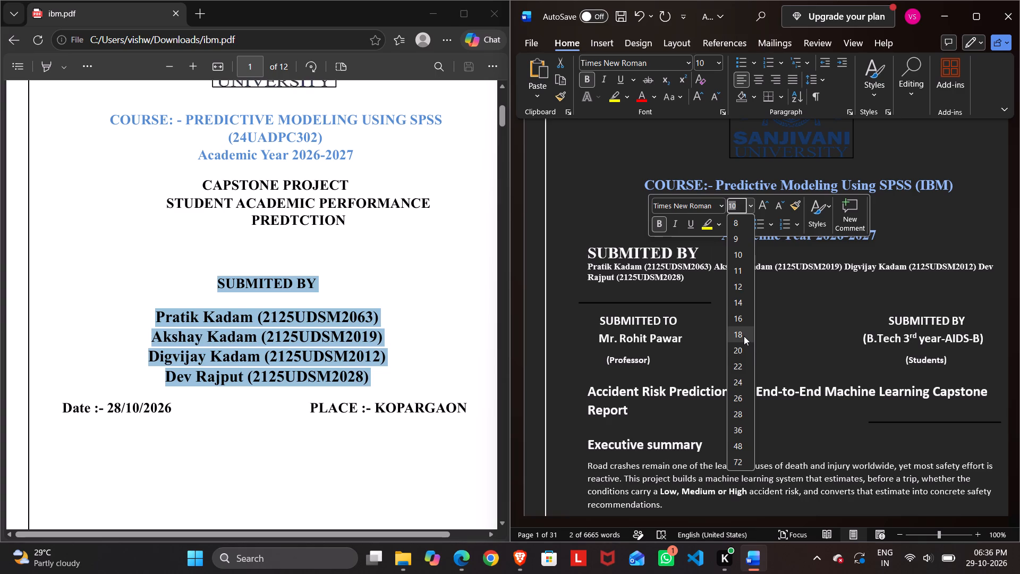
left_click(742, 318)
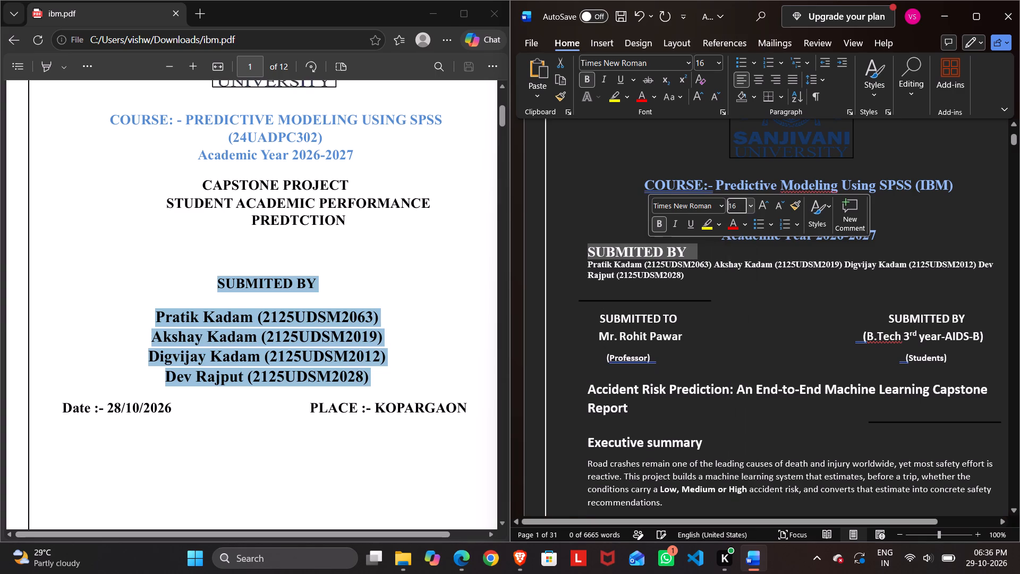
left_click(586, 250)
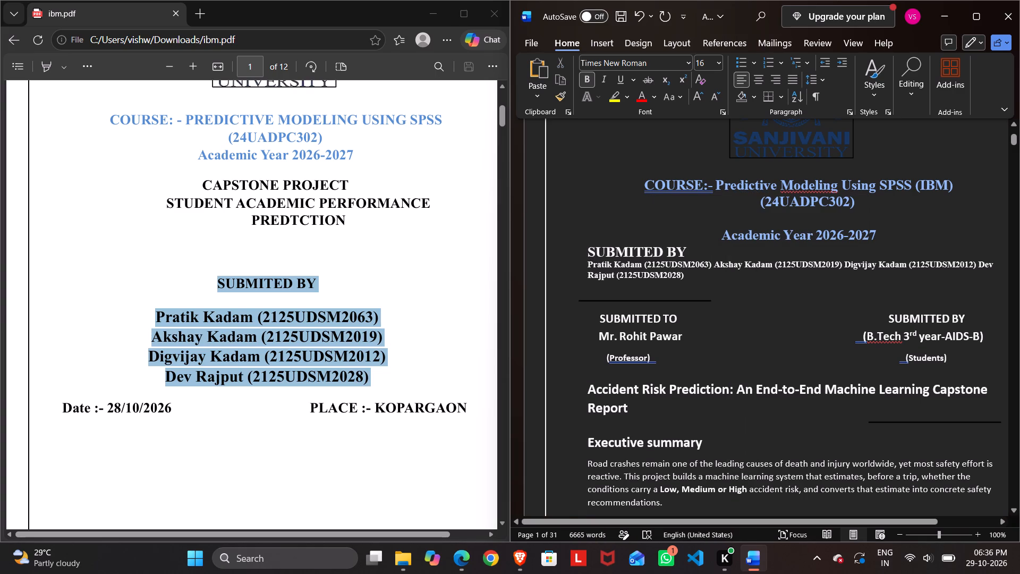
left_click_drag(690, 251, 636, 247)
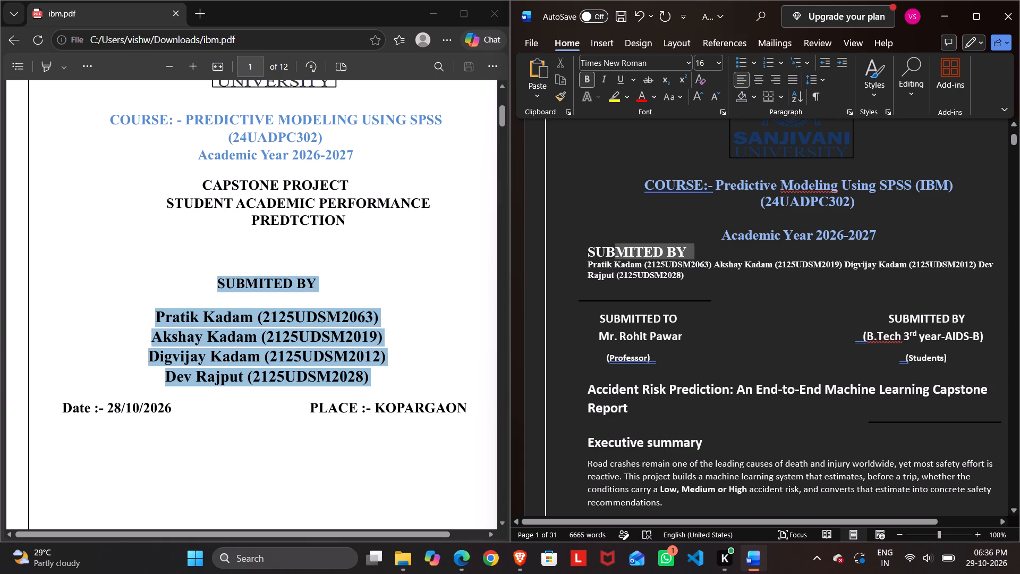
left_click_drag(636, 247, 606, 249)
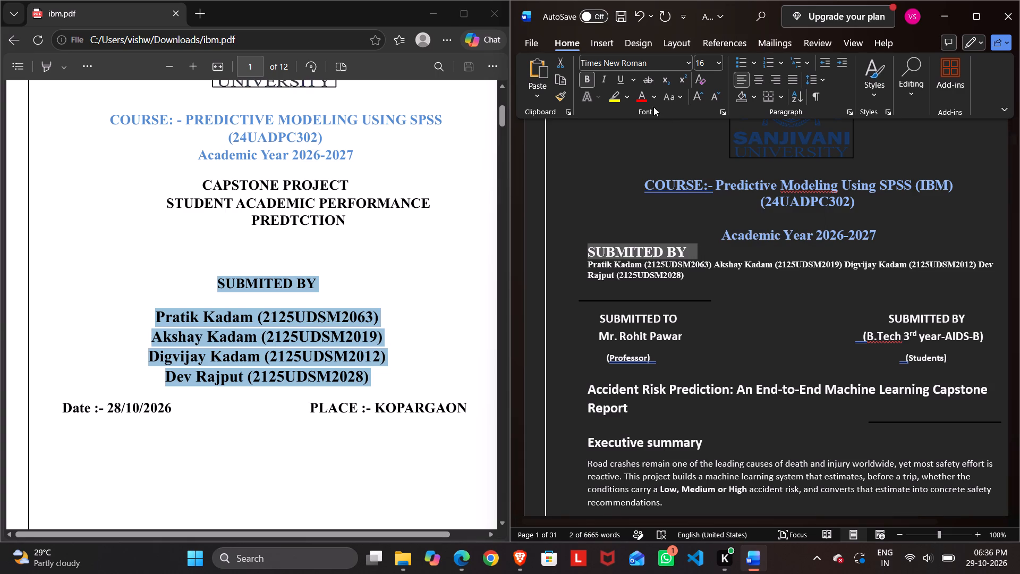
left_click(759, 84)
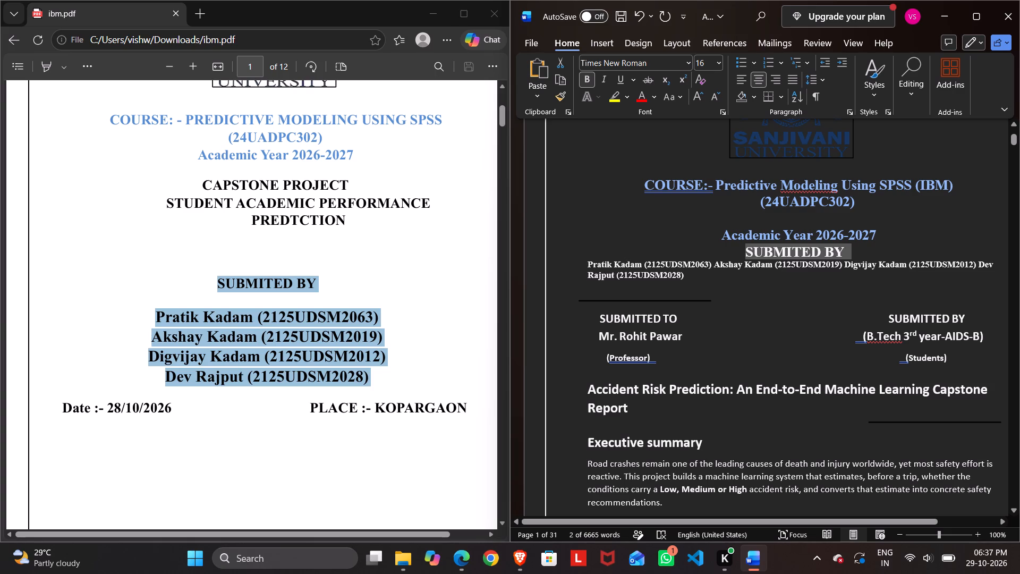
Delete the pasted student list and the "SUBMITED BY" heading under the academic year on the Word cover page.
left_click_drag(585, 264, 710, 278)
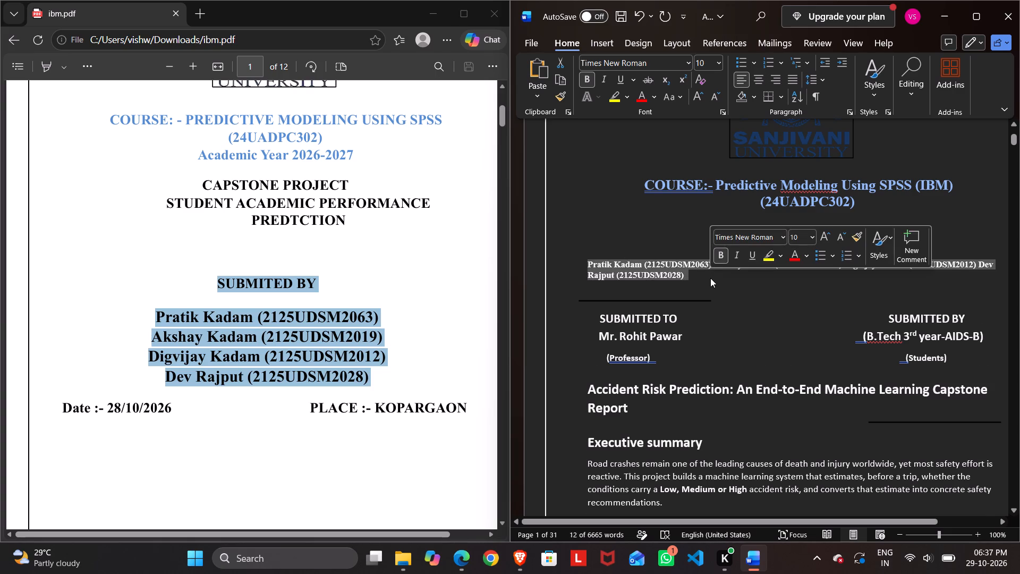
key("BackSpace")
left_click_drag(847, 255, 760, 257)
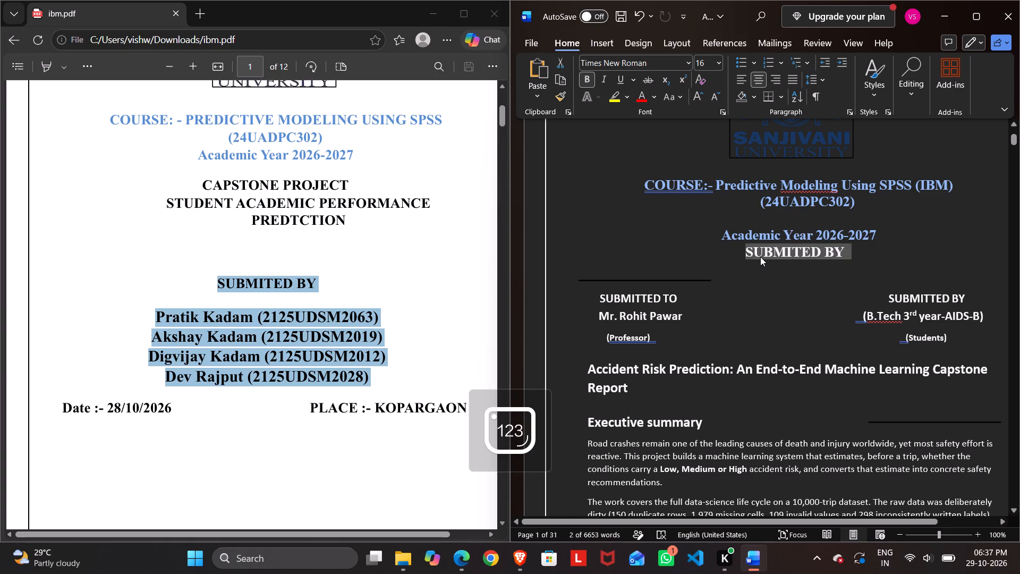
key("BackSpace")
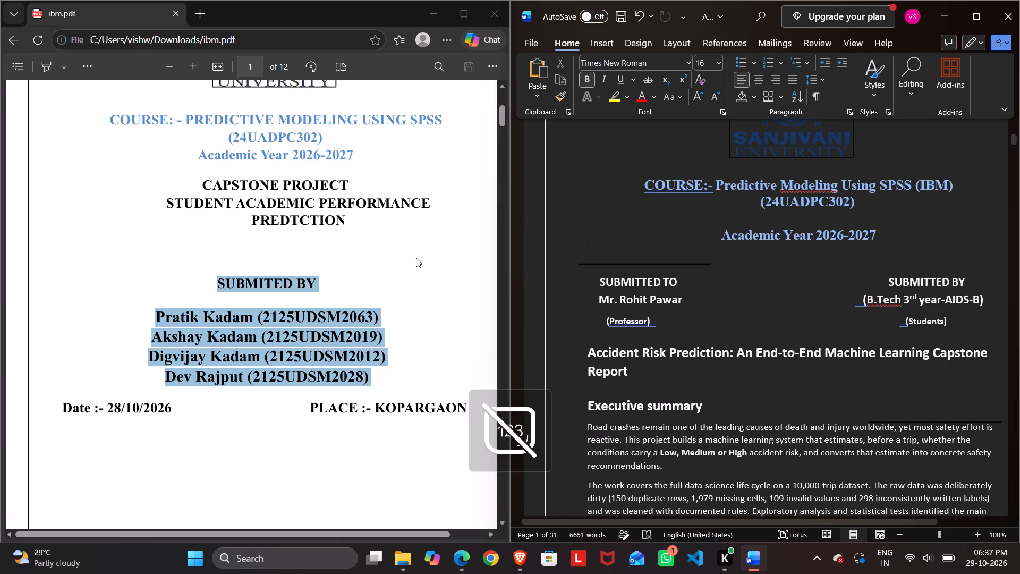
Copy the title "CAPSTONE PROJECT STUDENT ACADEMIC PERFORMANCE PREDTCTION" from ibm.pdf and paste it under "Academic Year 2026-2027" in the Word report.
left_click_drag(202, 184, 359, 222)
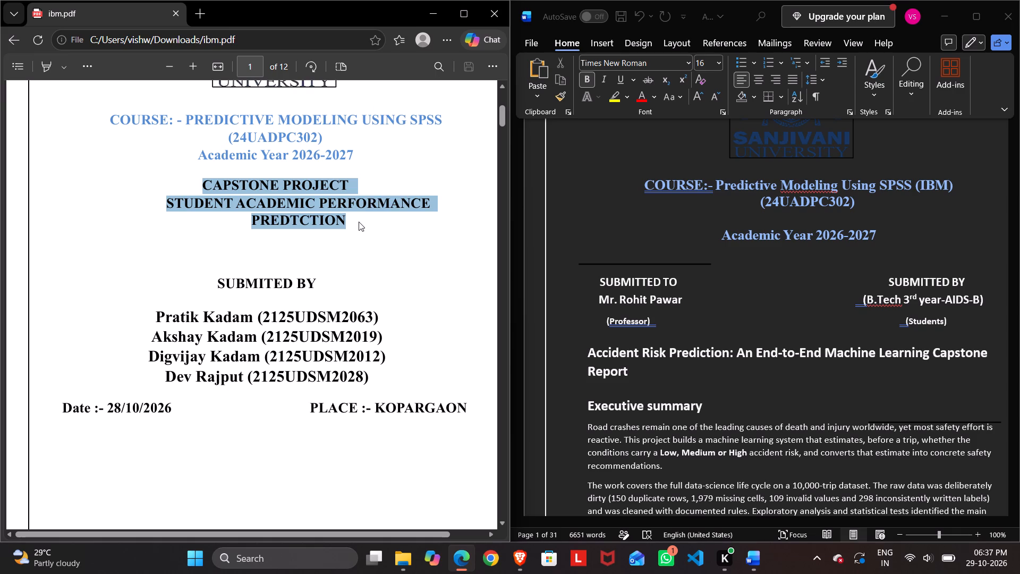
key("ctrl+c")
left_click(880, 234)
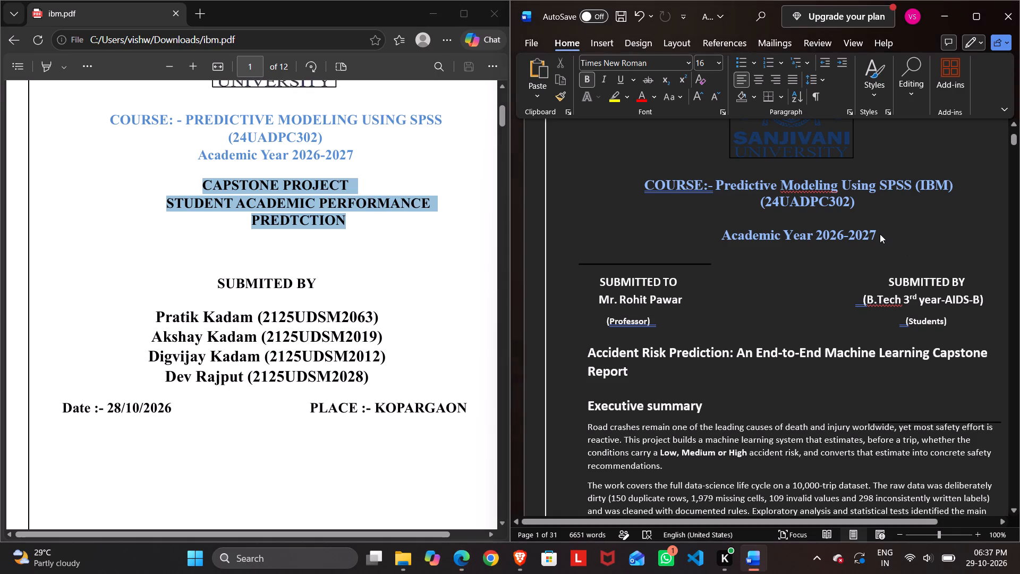
key("ctrl+v")
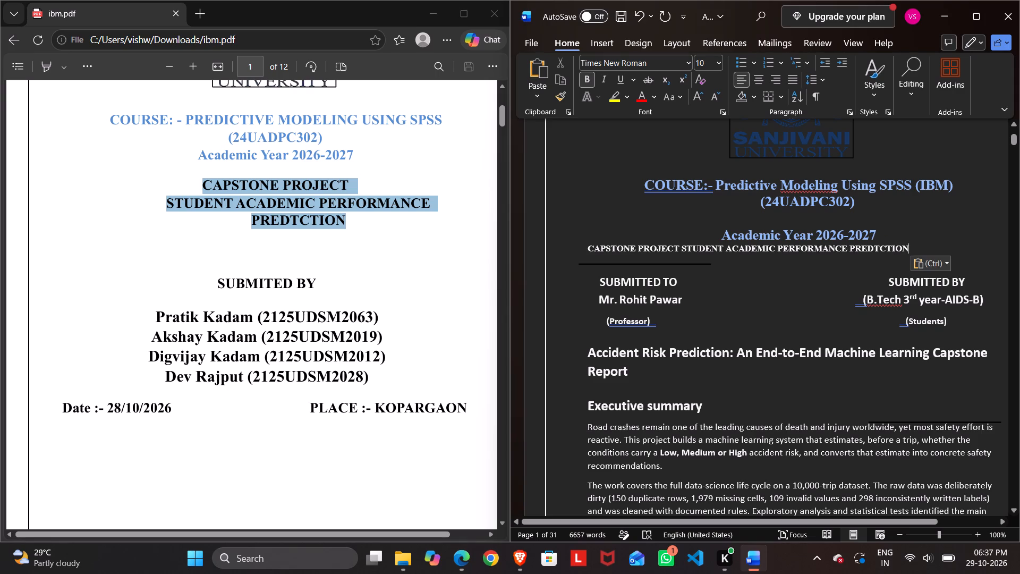
Set the pasted capstone project title to font size 16 and centre it.
left_click_drag(587, 250, 771, 252)
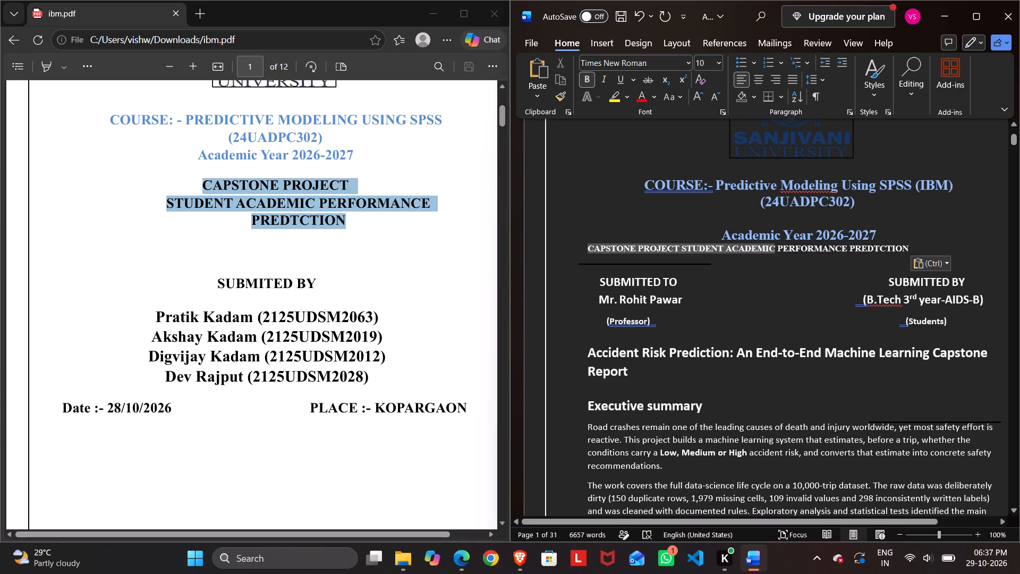
left_click_drag(771, 252, 895, 254)
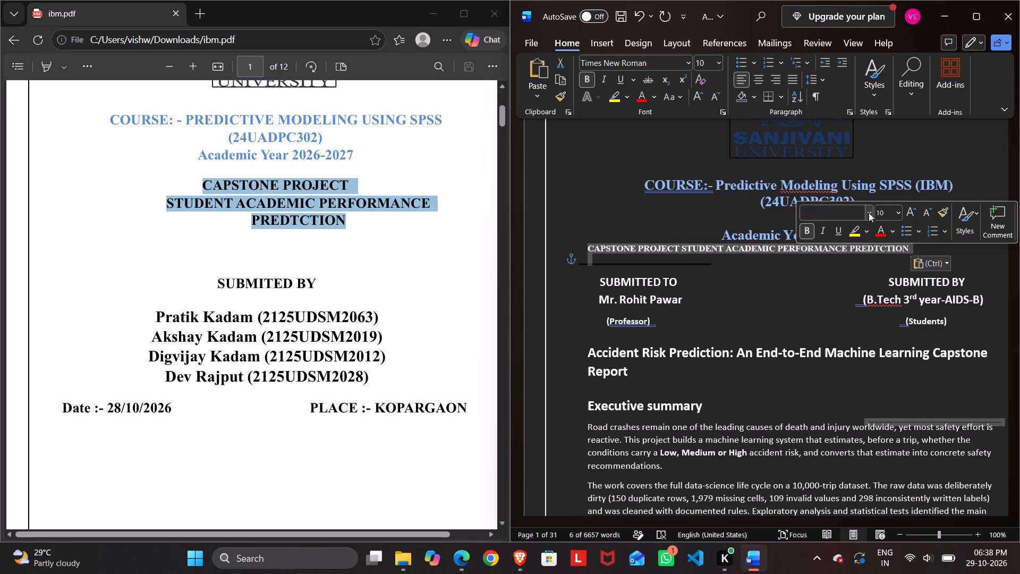
left_click(898, 214)
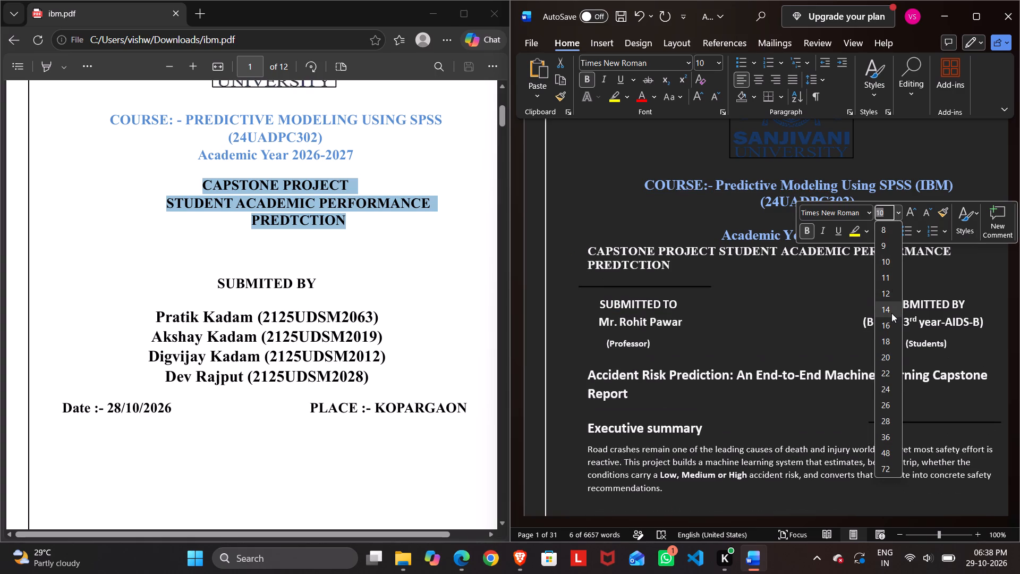
left_click(892, 328)
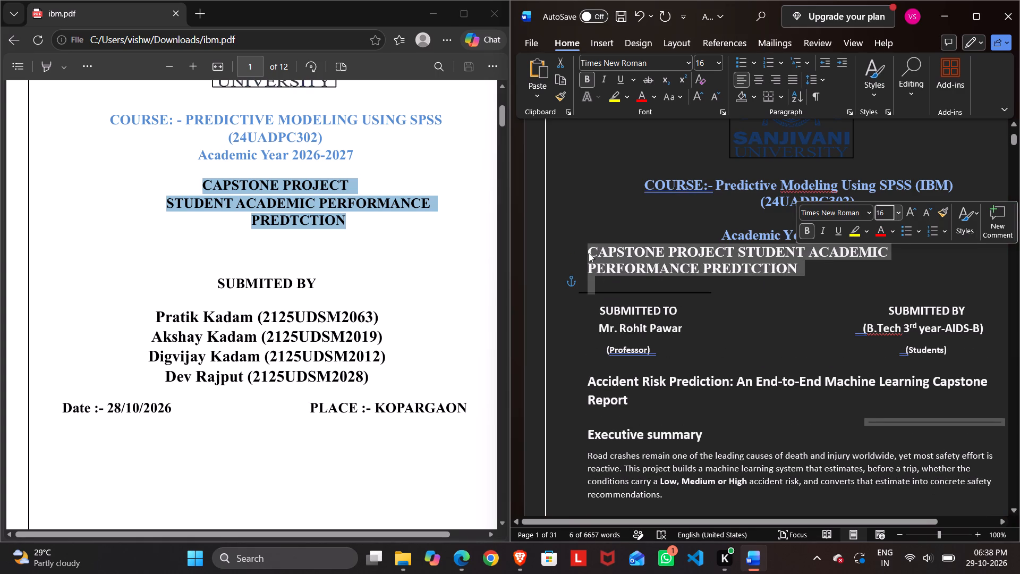
left_click(758, 82)
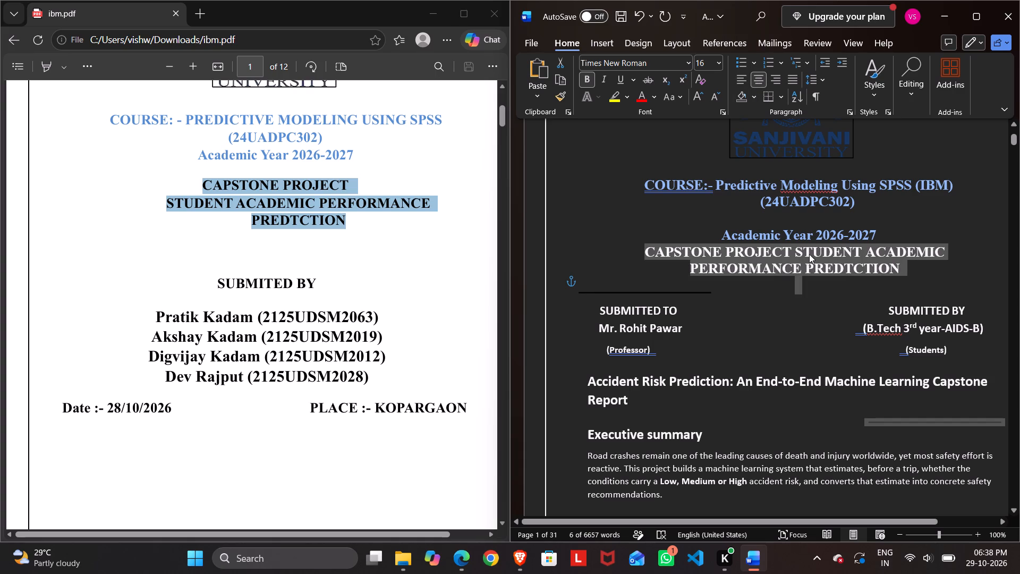
left_click(873, 249)
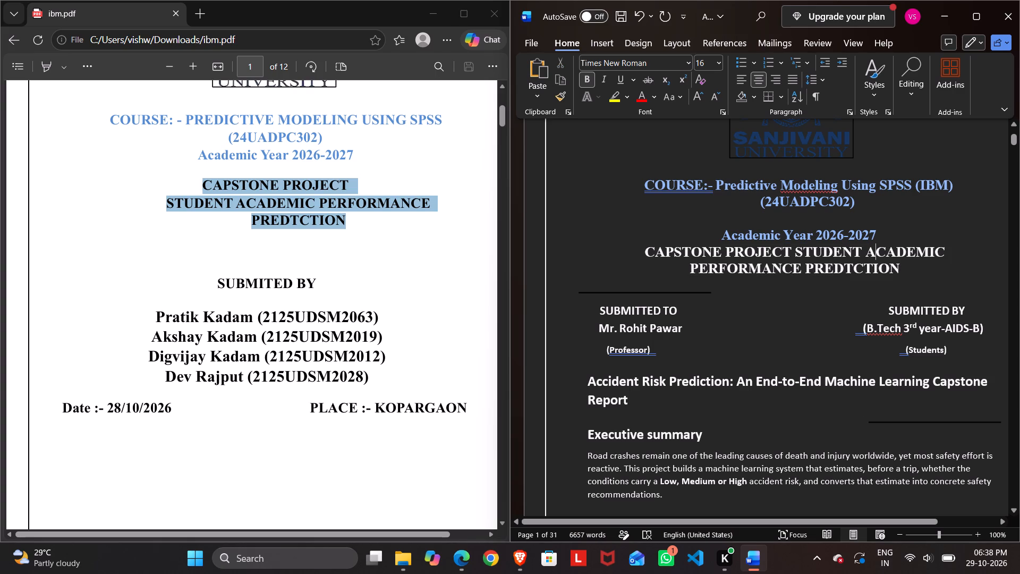
Replace "ACADEMIC PERFORMANCE PREDTCTION" in the cover title with "Accident Risk Prediction" copied from the report's main heading.
scroll(845, 305, "down", 1)
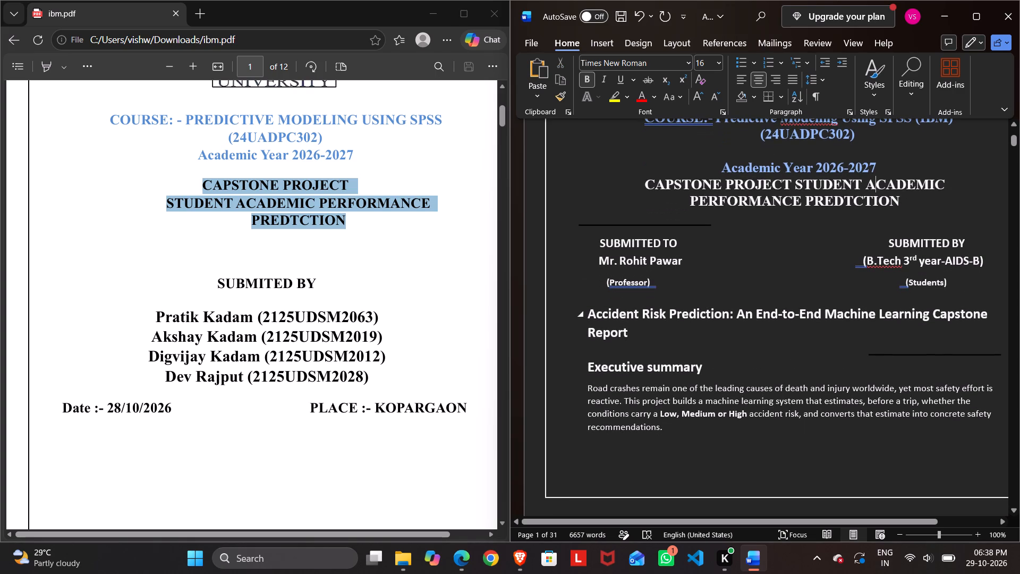
left_click_drag(588, 315, 611, 308)
left_click_drag(611, 308, 720, 318)
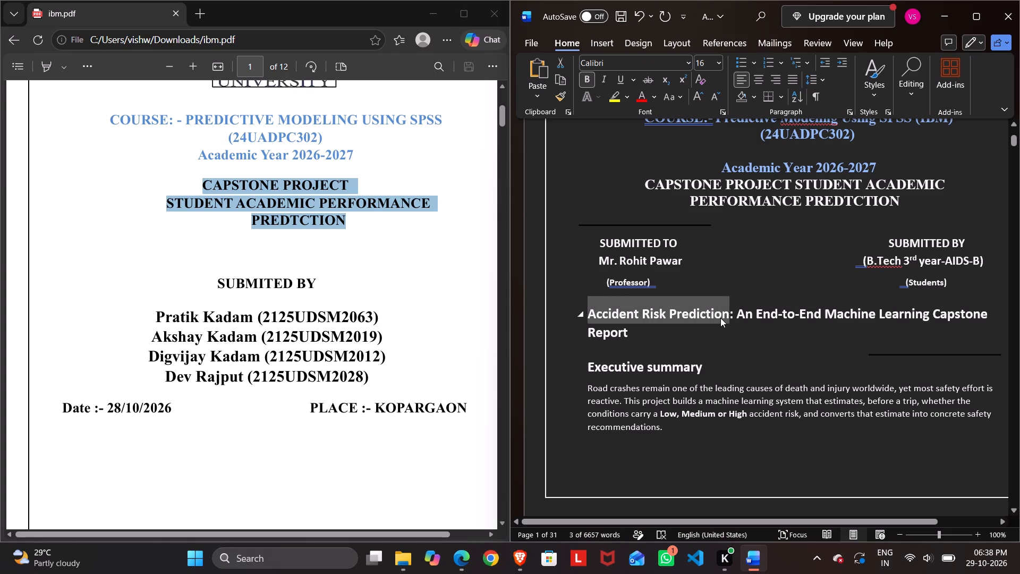
key("ctrl+c")
left_click_drag(867, 183, 900, 200)
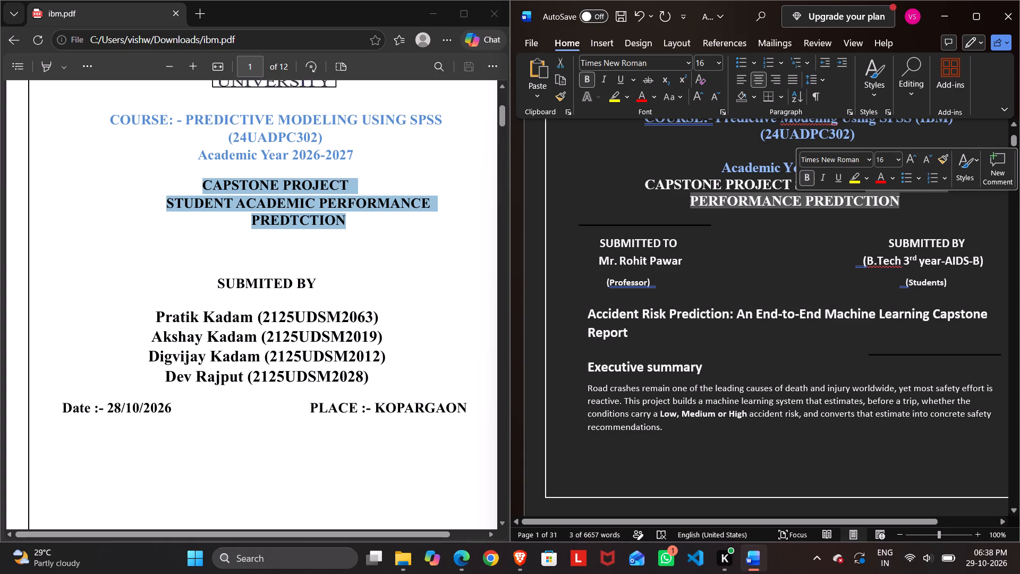
key("ctrl+v")
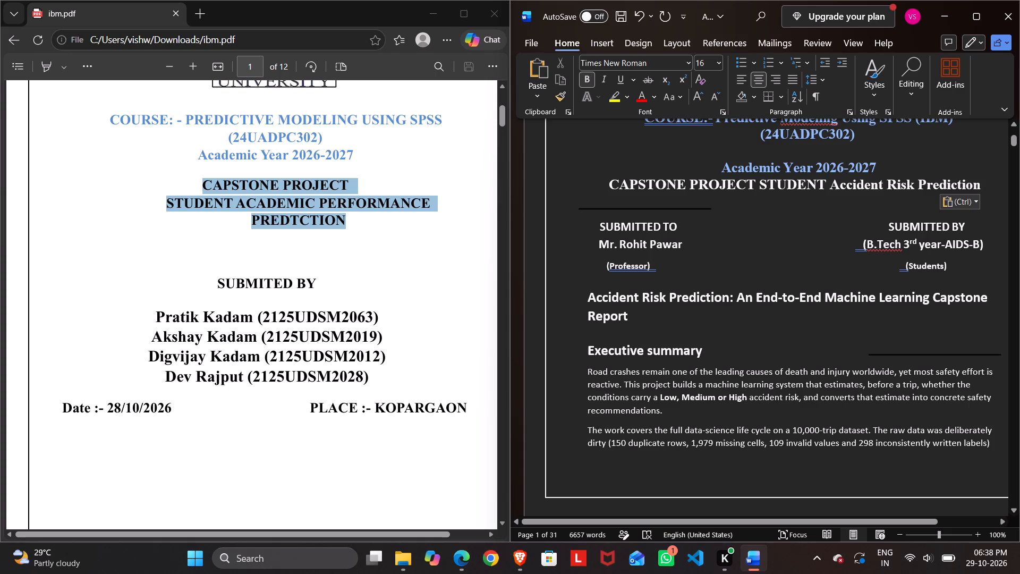
Delete "Accident Risk Prediction" from the end of the cover title line.
left_click_drag(825, 185, 683, 179)
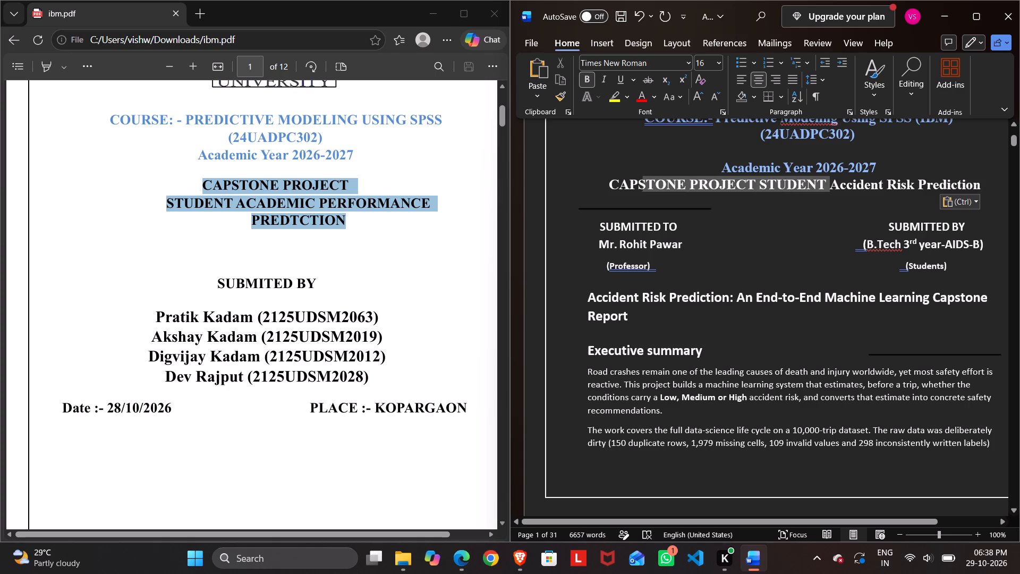
left_click_drag(683, 179, 643, 183)
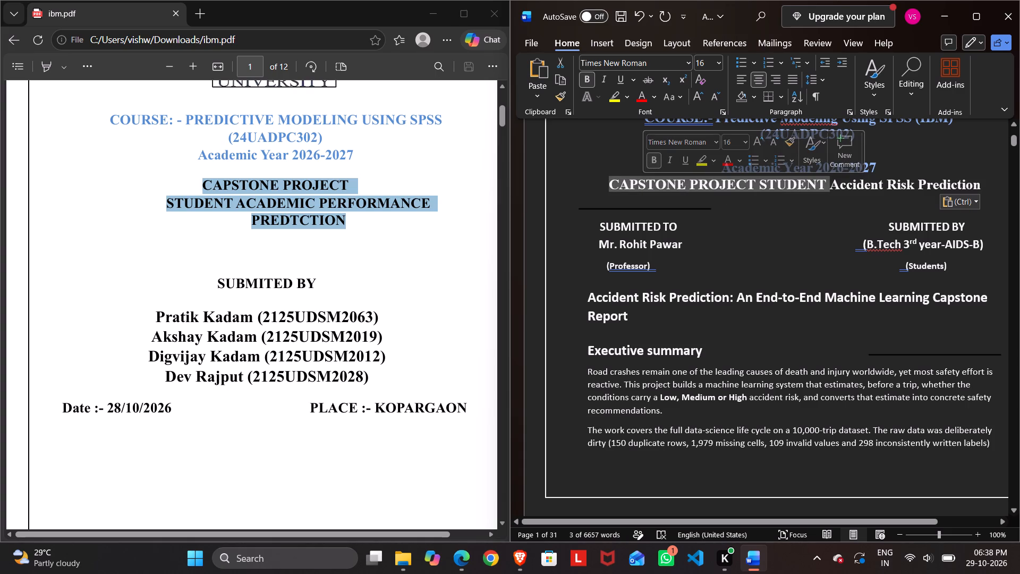
left_click_drag(983, 186, 853, 191)
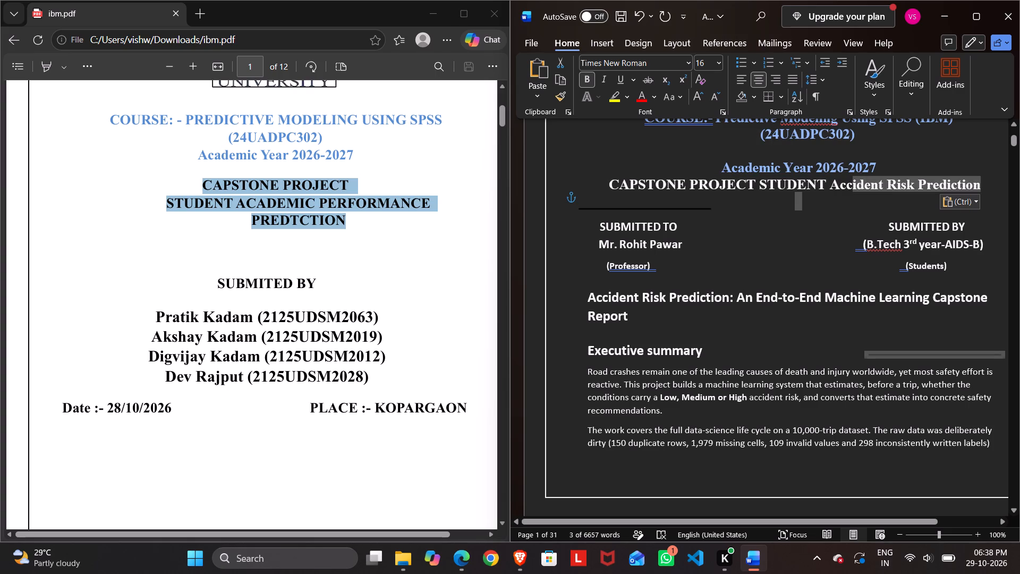
left_click_drag(853, 191, 843, 190)
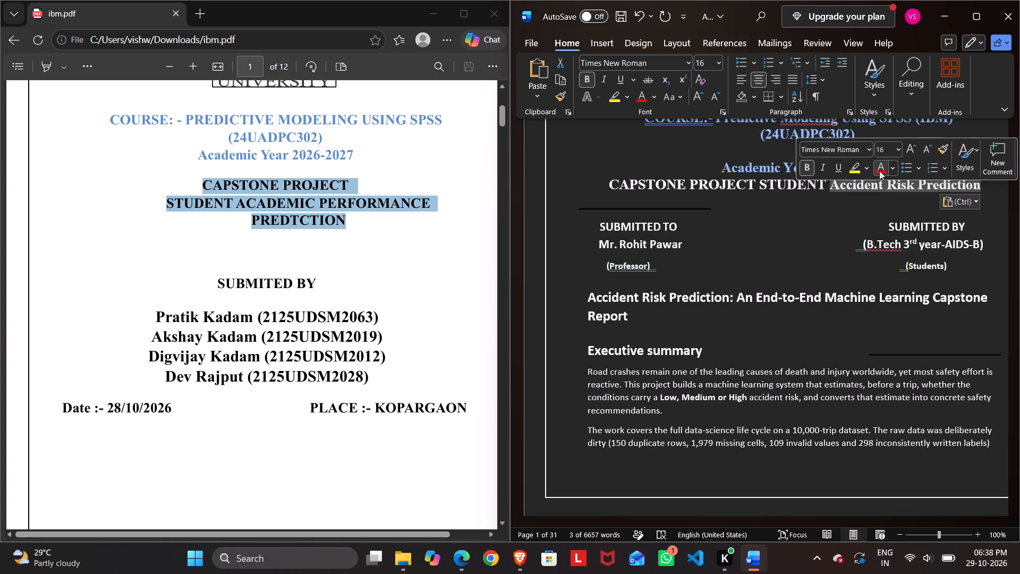
left_click(863, 204)
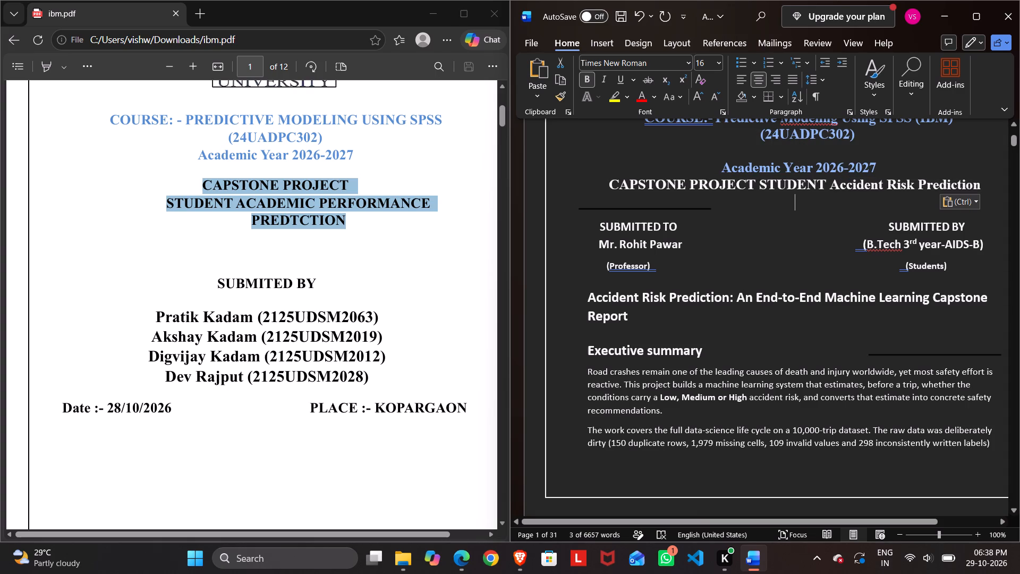
left_click_drag(982, 182, 925, 189)
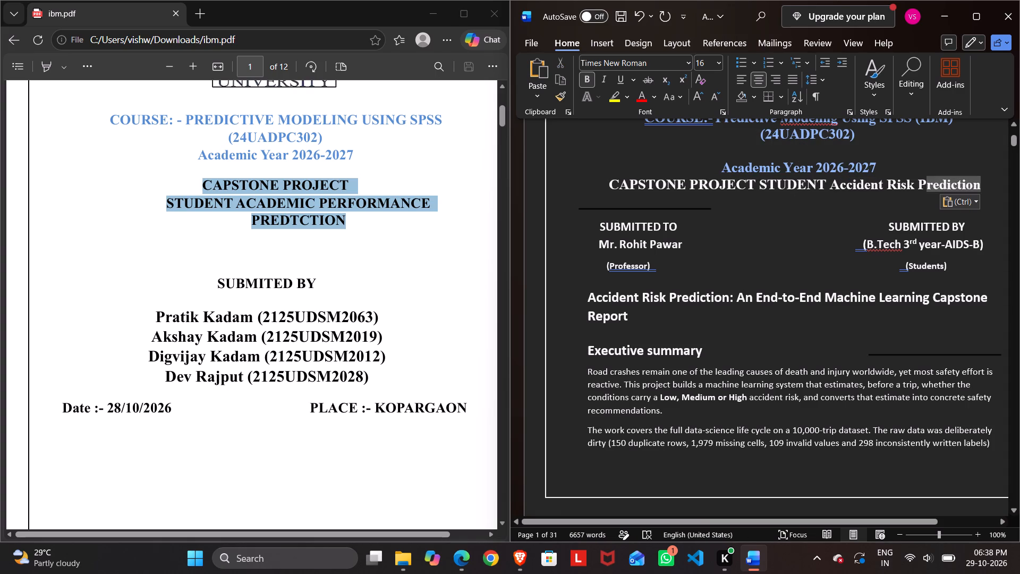
left_click_drag(925, 189, 847, 178)
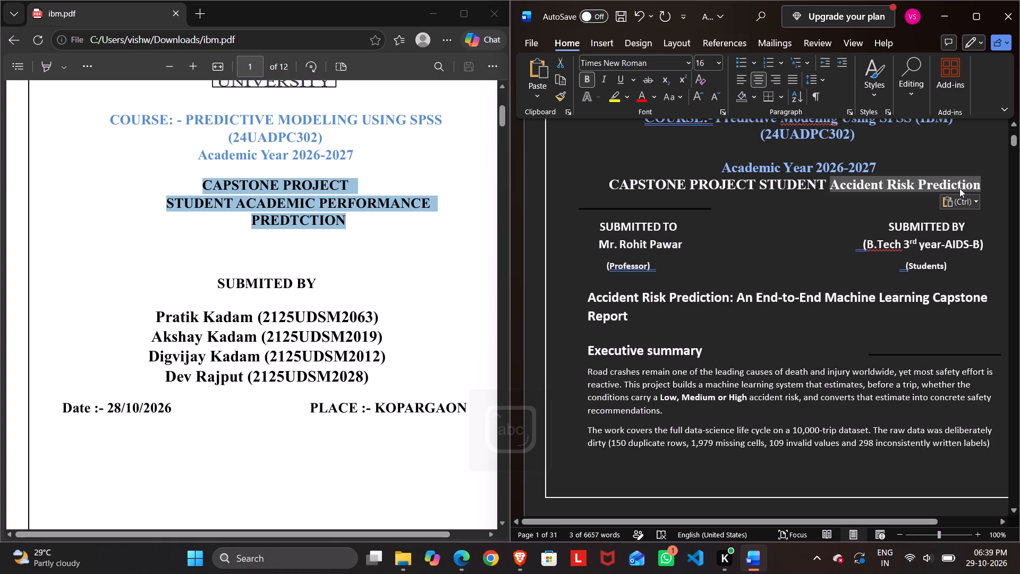
left_click_drag(982, 181, 863, 185)
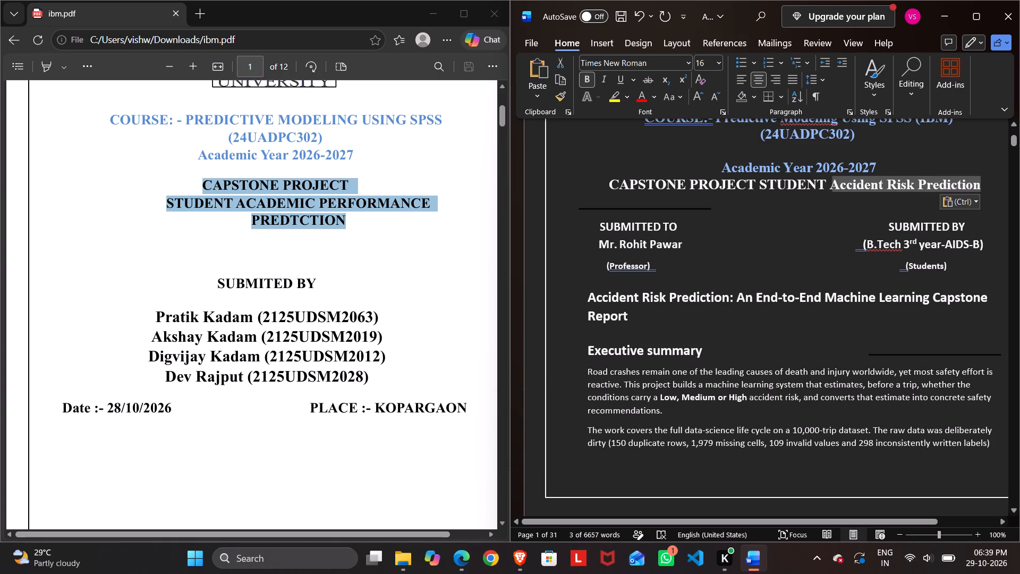
left_click_drag(863, 185, 834, 185)
key("BackSpace")
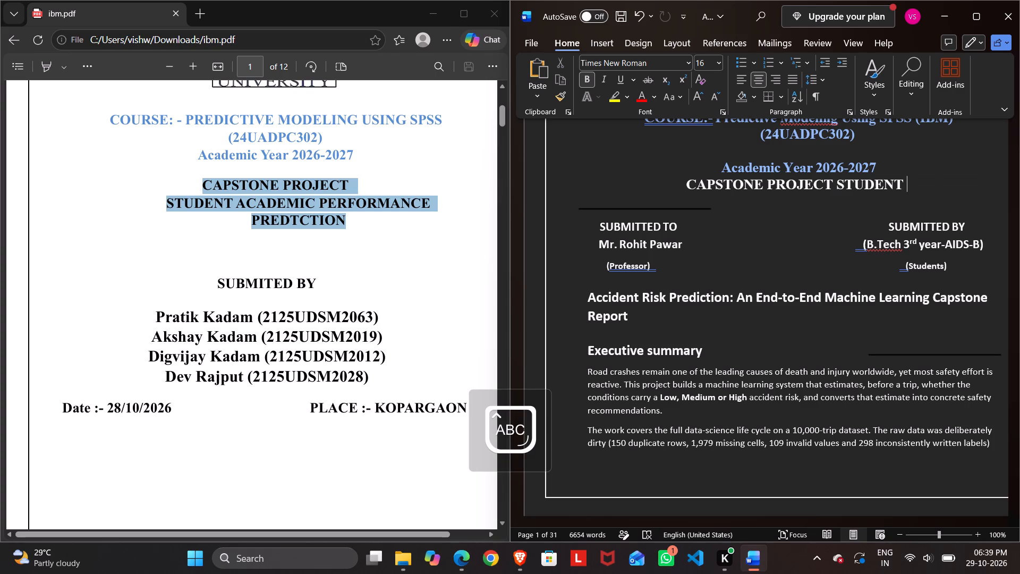
Add "ACCIDENT RISK PREDICTION" in capitals on a new line below "CAPSTONE PROJECT STUDENT" on the cover.
key("Return")
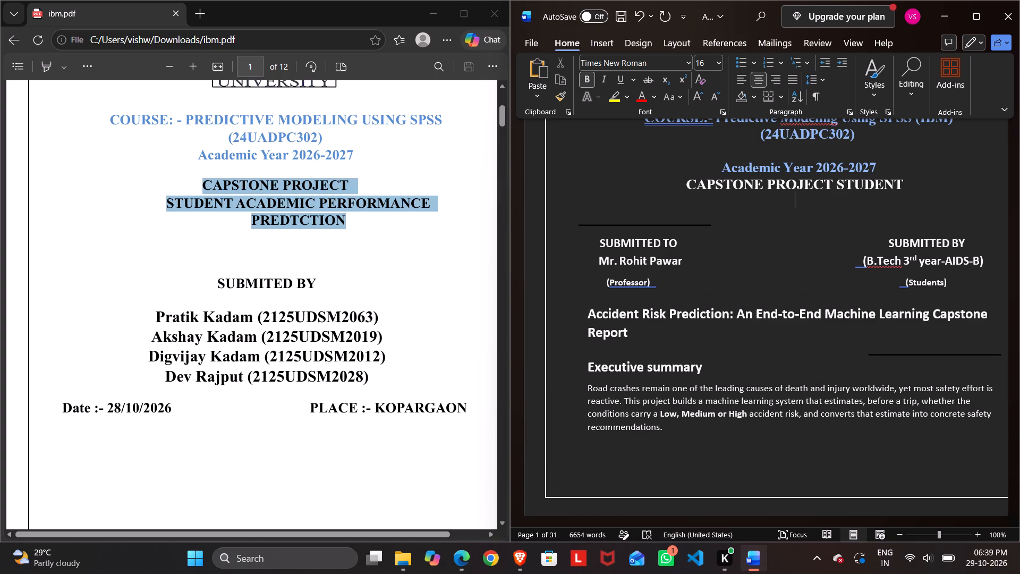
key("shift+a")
key("BackSpace")
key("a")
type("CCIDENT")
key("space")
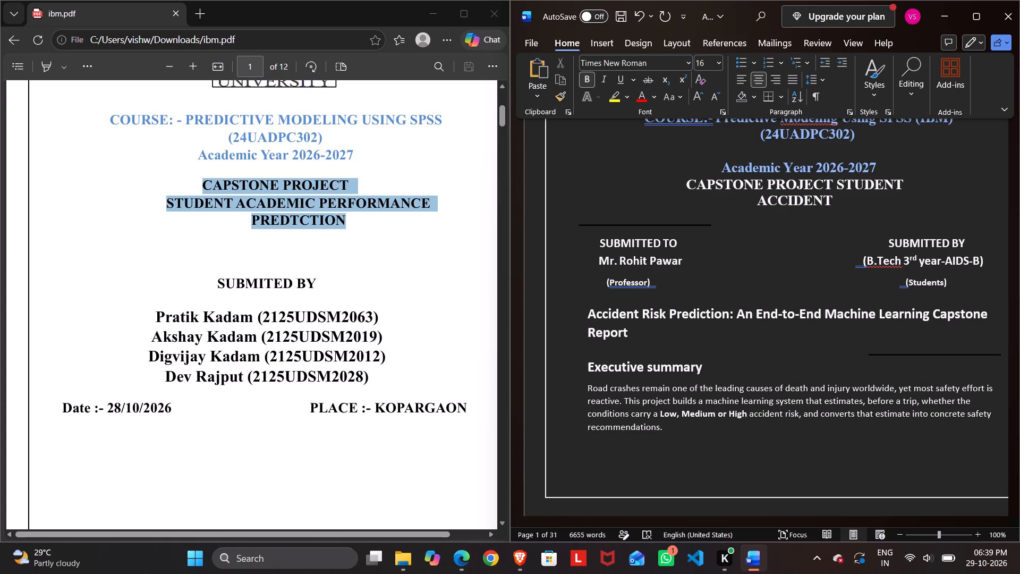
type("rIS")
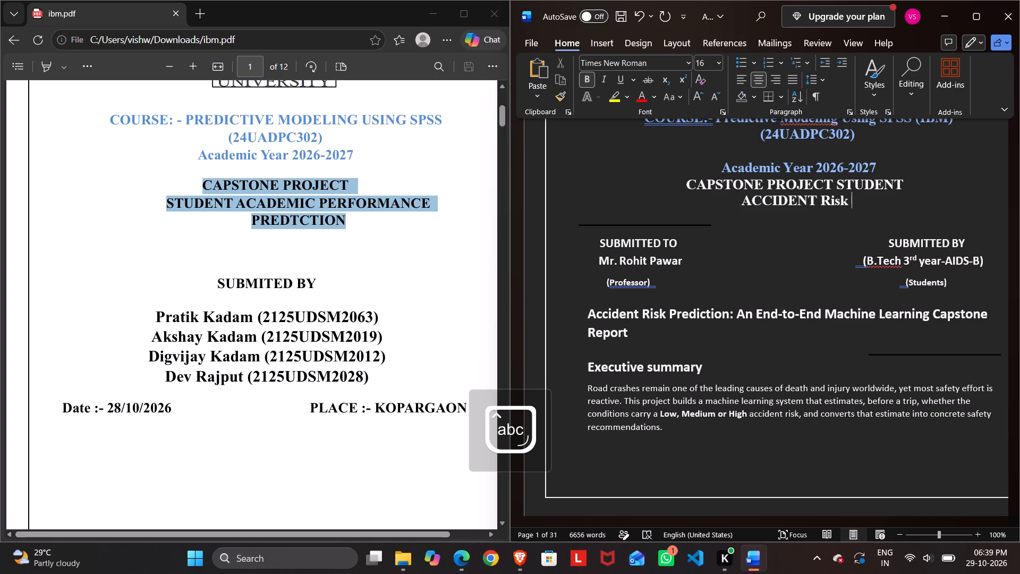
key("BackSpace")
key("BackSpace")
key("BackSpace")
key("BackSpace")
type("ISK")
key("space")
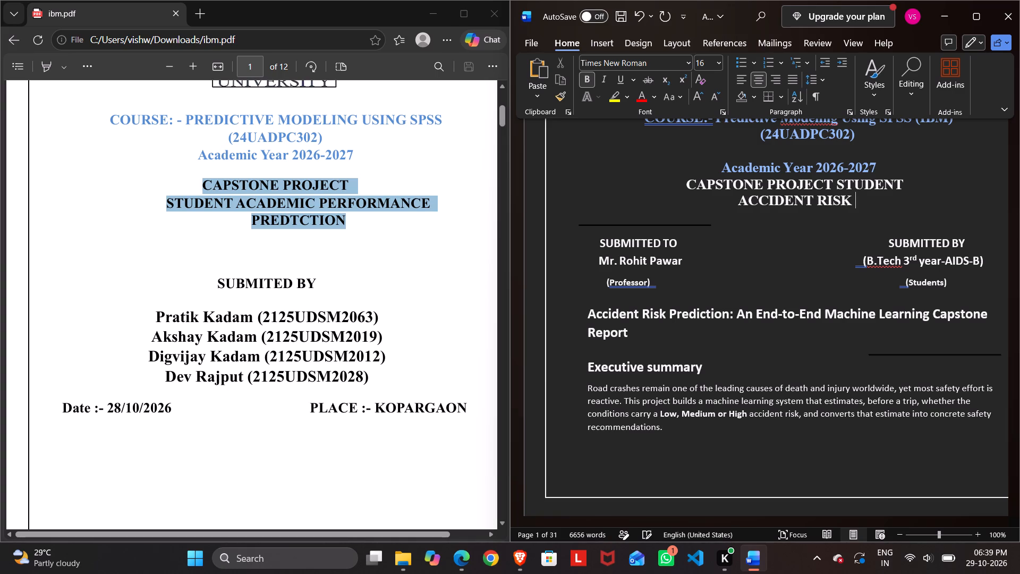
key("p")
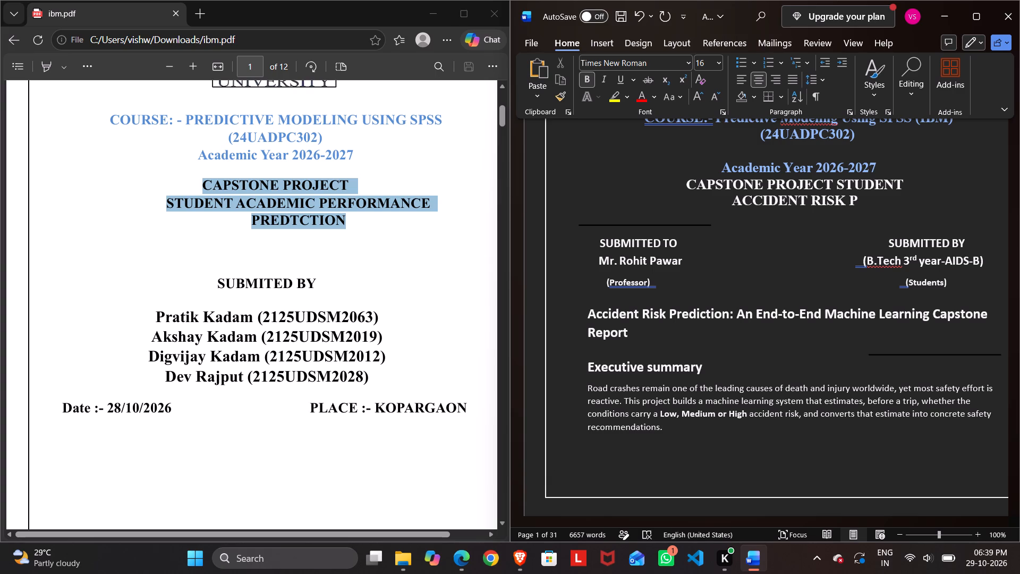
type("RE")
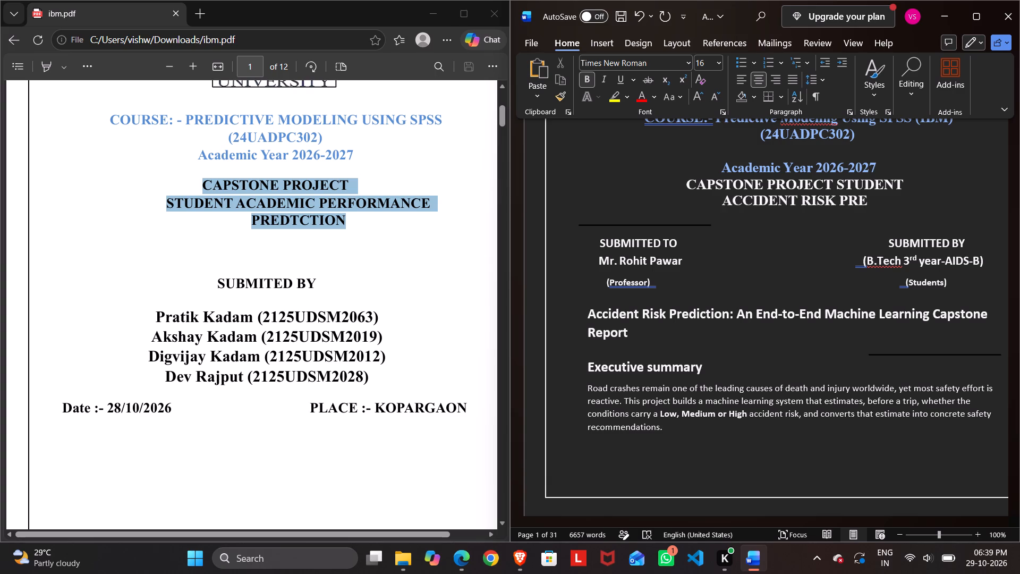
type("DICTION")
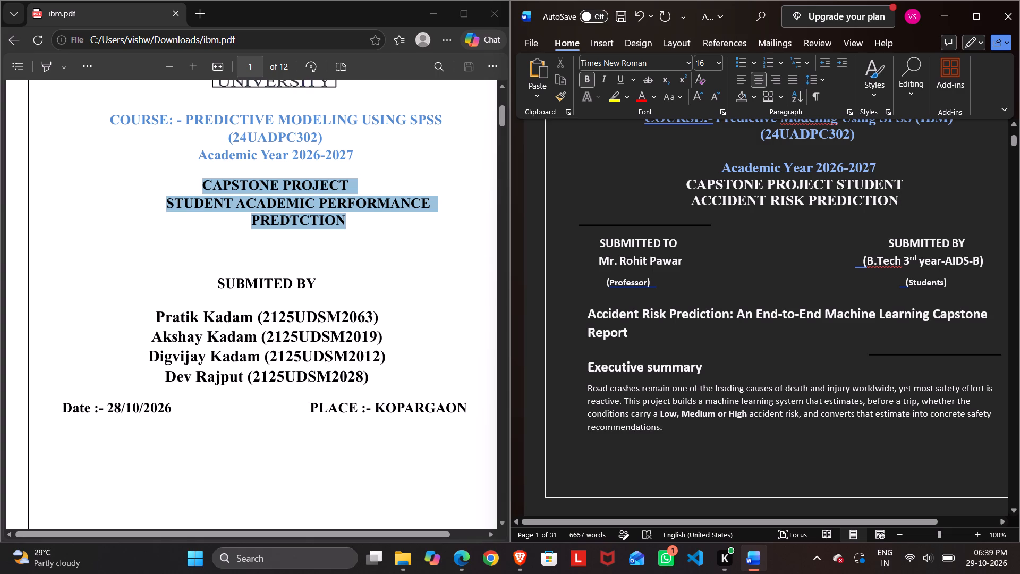
Insert a blank line between "Academic Year 2026-2027" and the capstone project title.
left_click(879, 170)
key("Return")
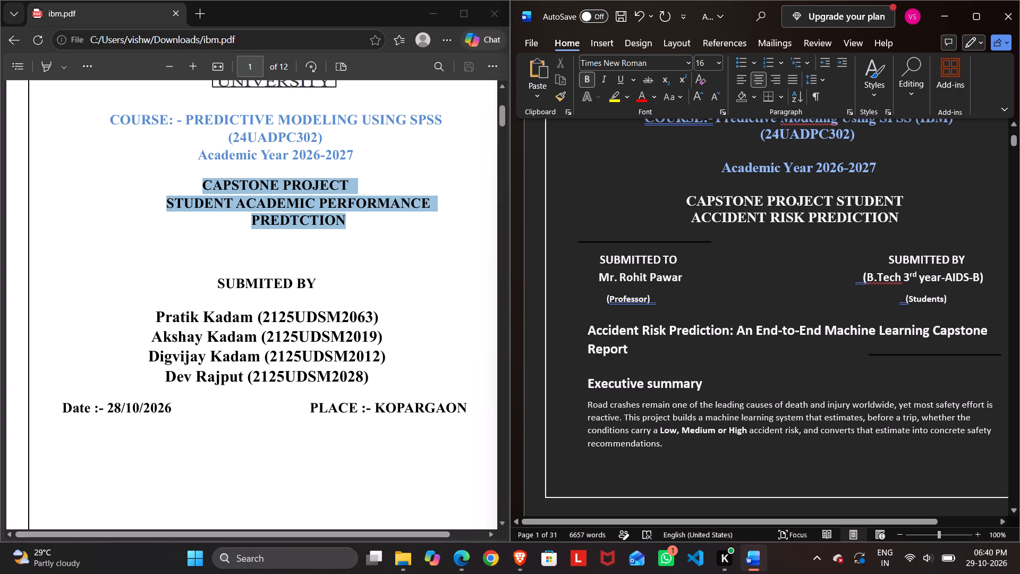
Delete the word "STUDENT" from the "CAPSTONE PROJECT STUDENT" title line.
left_click_drag(905, 202, 837, 202)
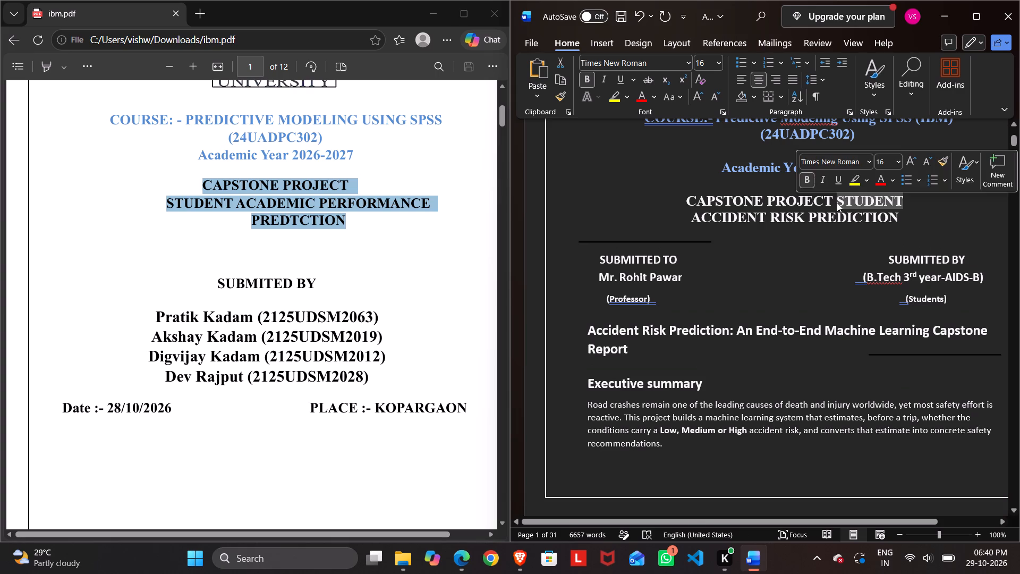
key("BackSpace")
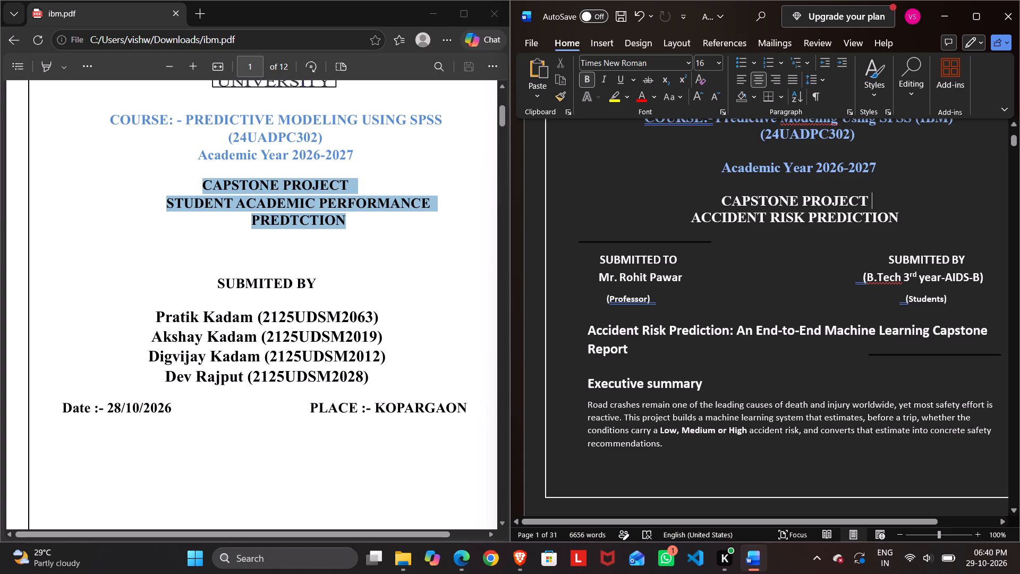
Start a new line below "ACCIDENT RISK PREDICTION" on the cover page.
left_click(904, 217)
key("Return")
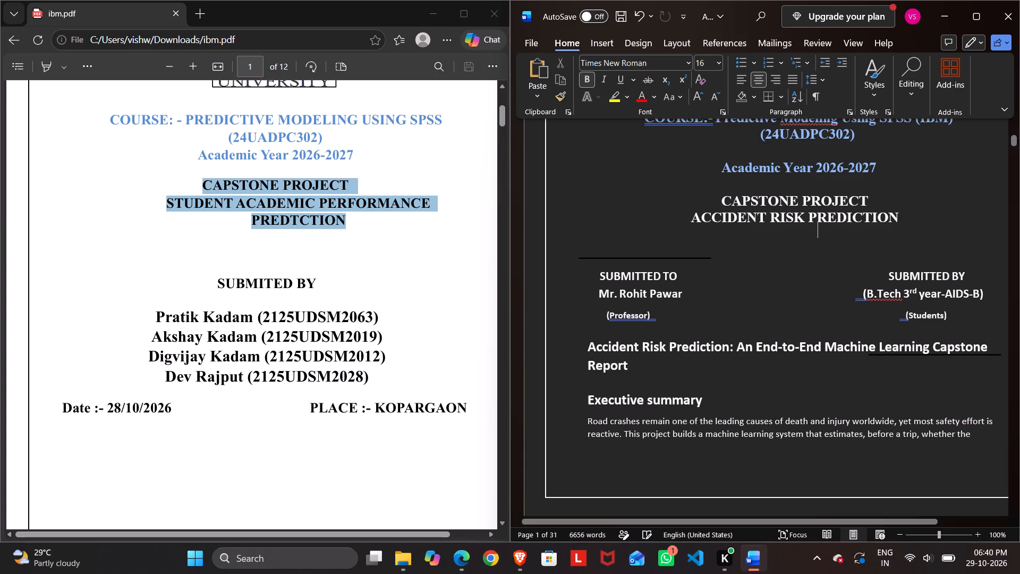
Copy the "SUBMITED BY" heading from ibm.pdf into the Word cover page, one blank line below "ACCIDENT RISK PREDICTION".
key("Return")
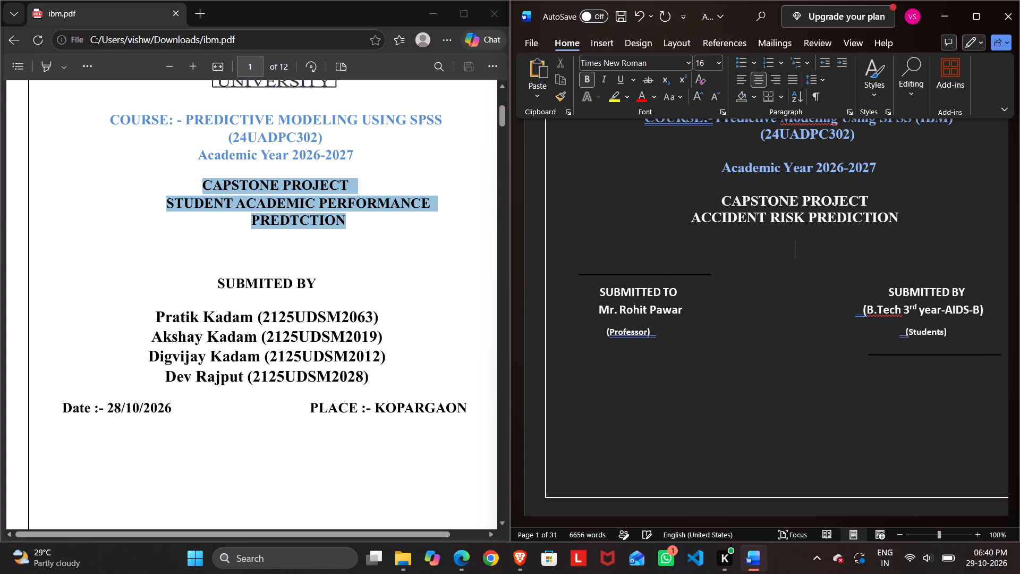
key("Return")
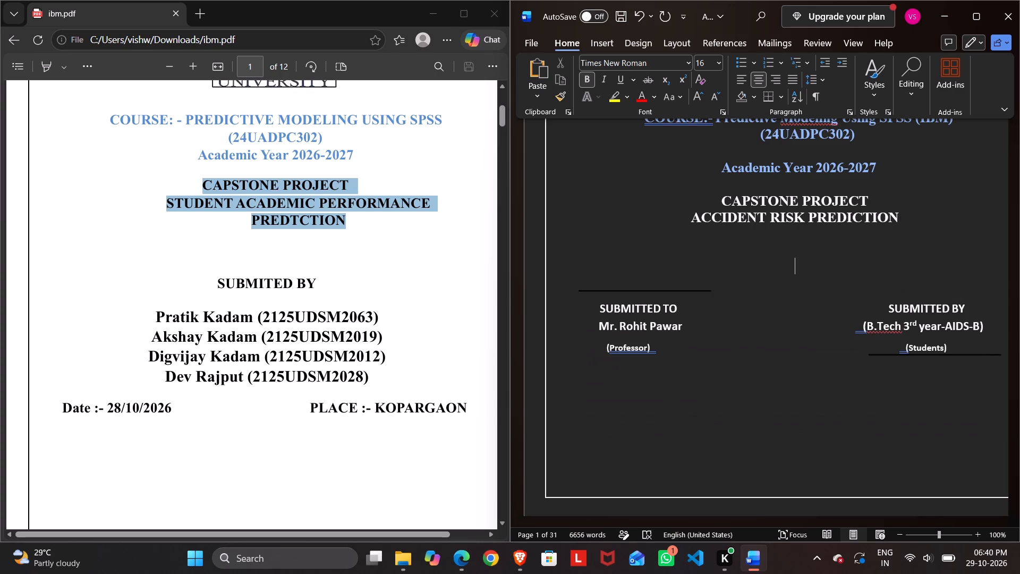
key("BackSpace")
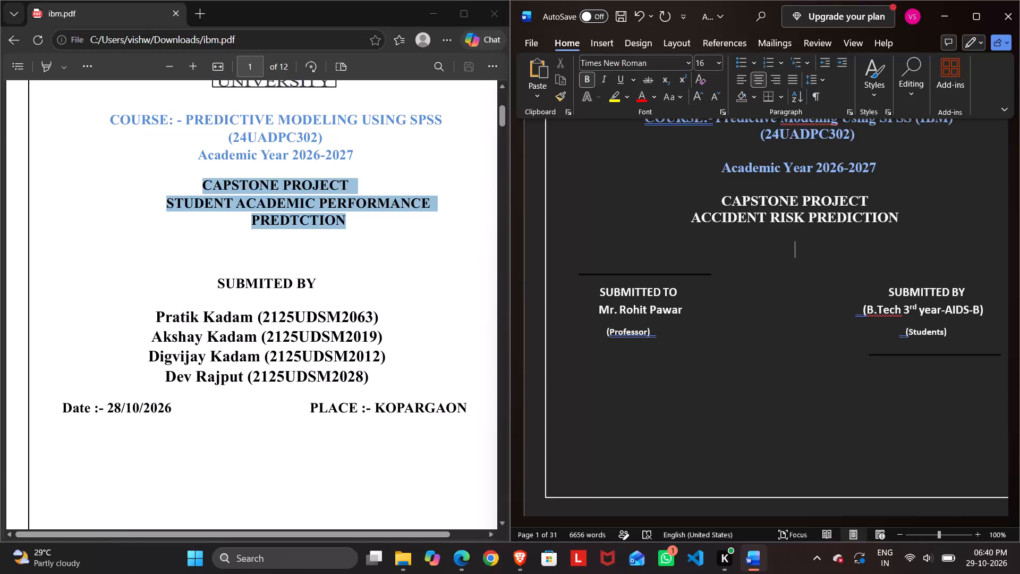
left_click_drag(213, 285, 315, 281)
key("ctrl+c")
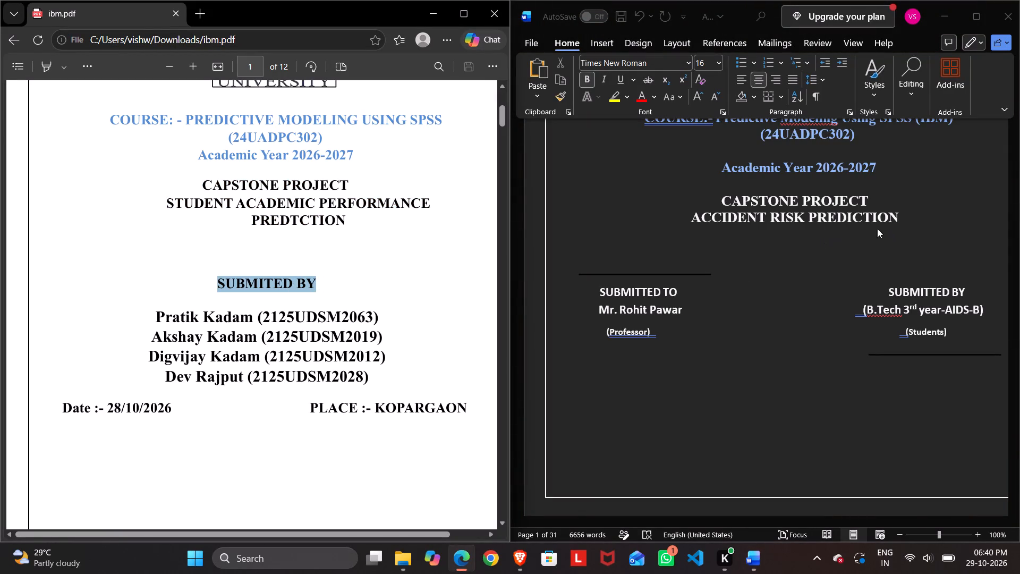
left_click(801, 235)
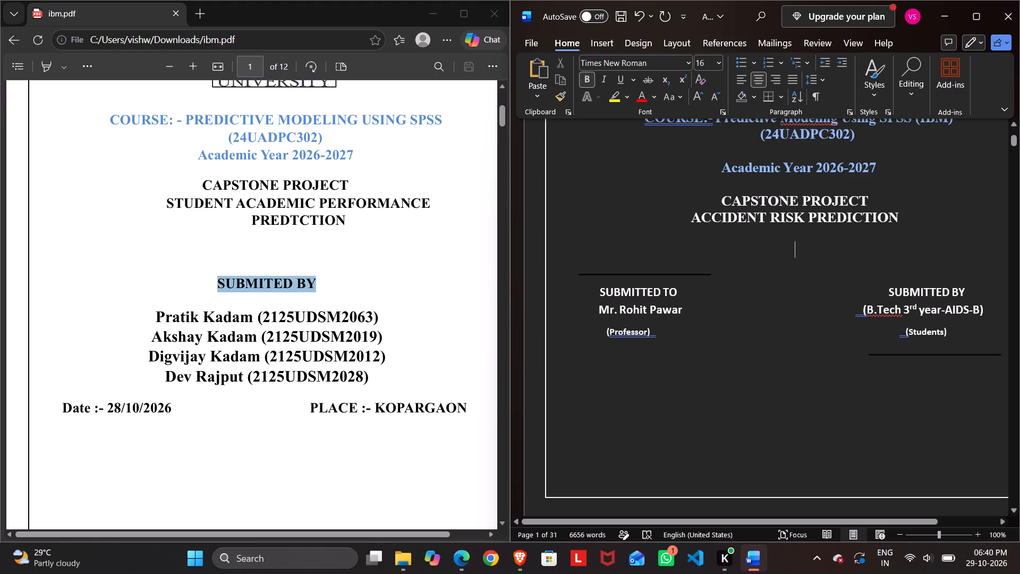
key("ctrl+v")
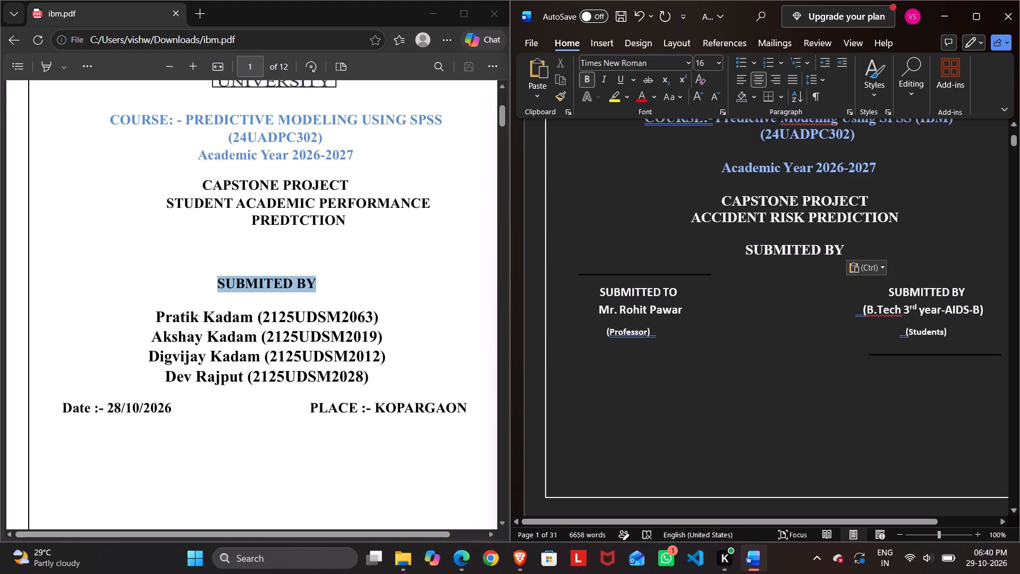
Enter the first student's full name with the student ID number in parentheses, one blank line below "SUBMITED BY".
key("Return")
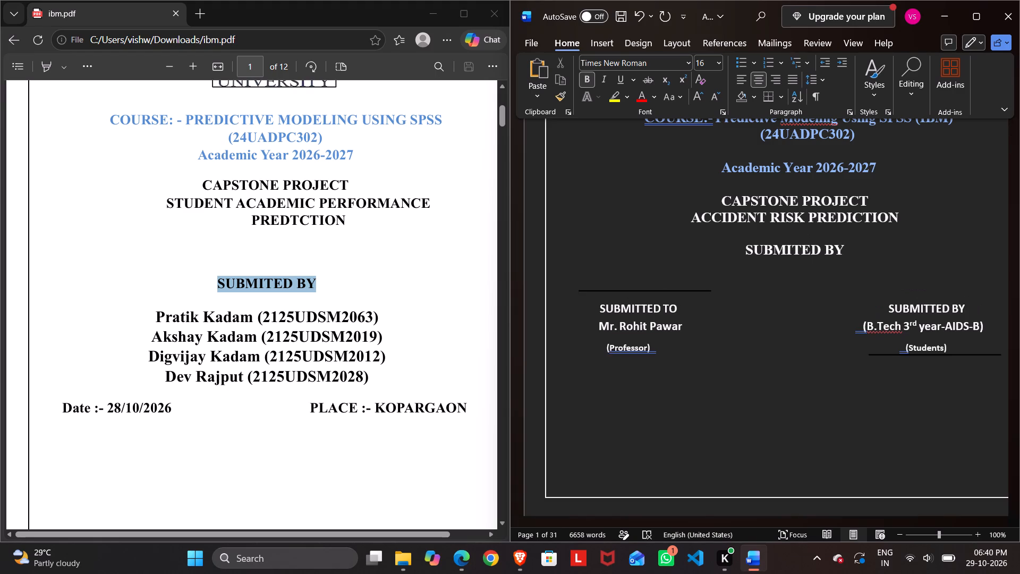
key("Return")
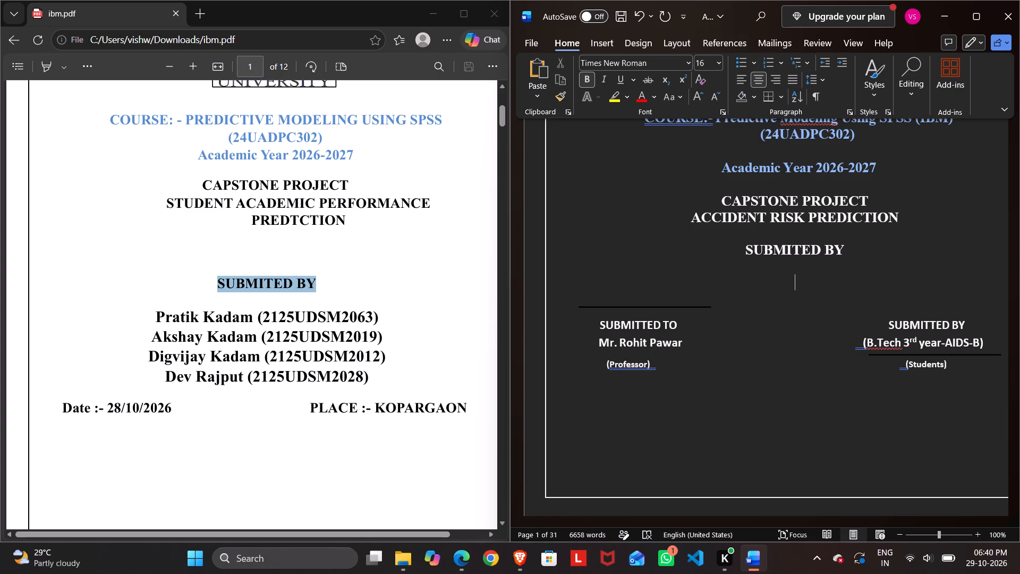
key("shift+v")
key("BackSpace")
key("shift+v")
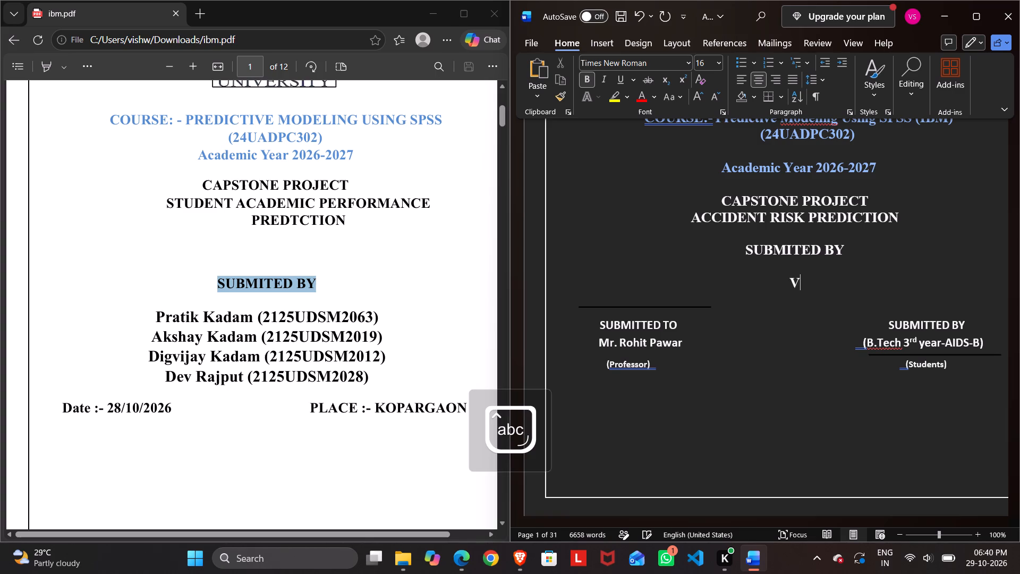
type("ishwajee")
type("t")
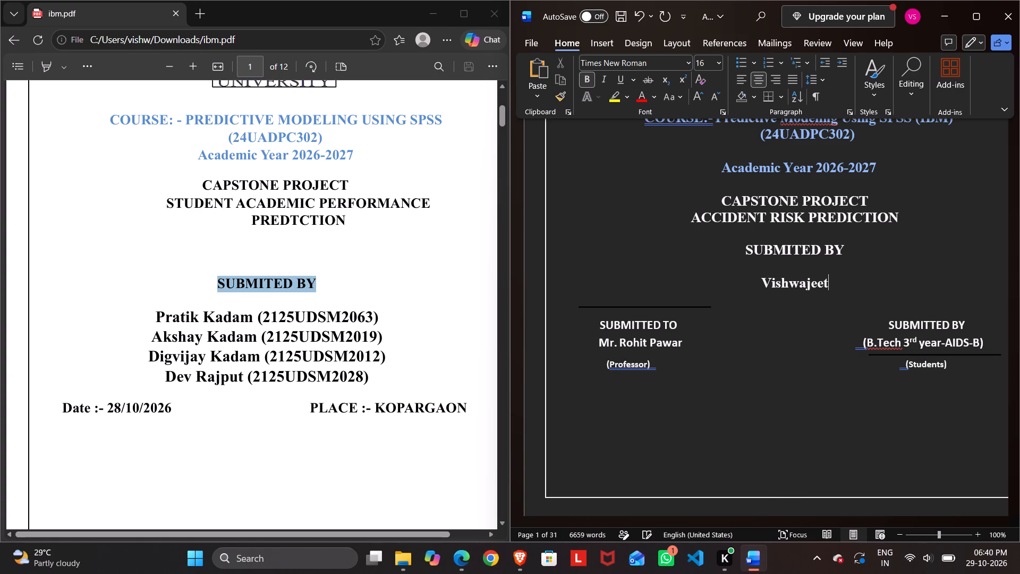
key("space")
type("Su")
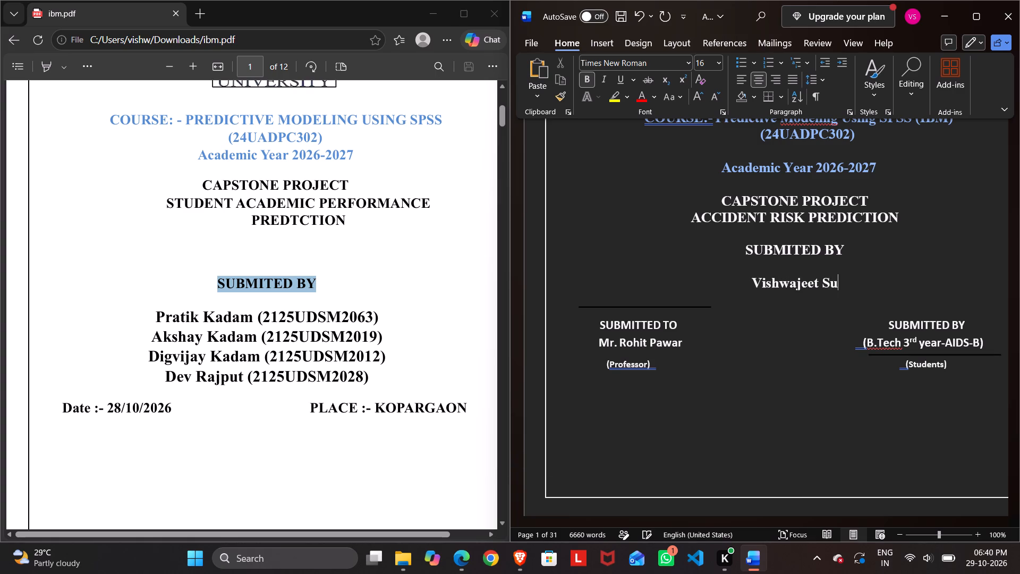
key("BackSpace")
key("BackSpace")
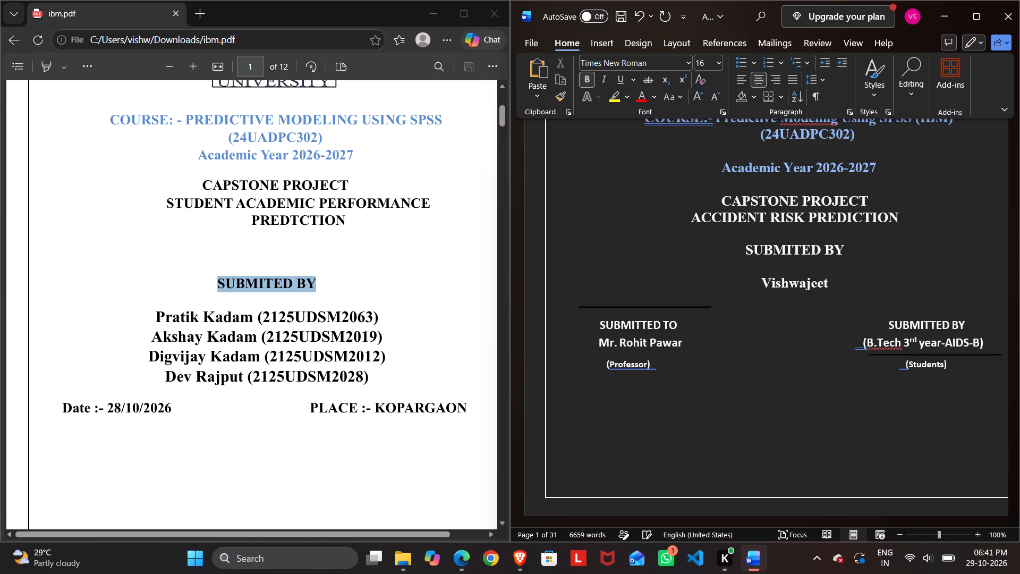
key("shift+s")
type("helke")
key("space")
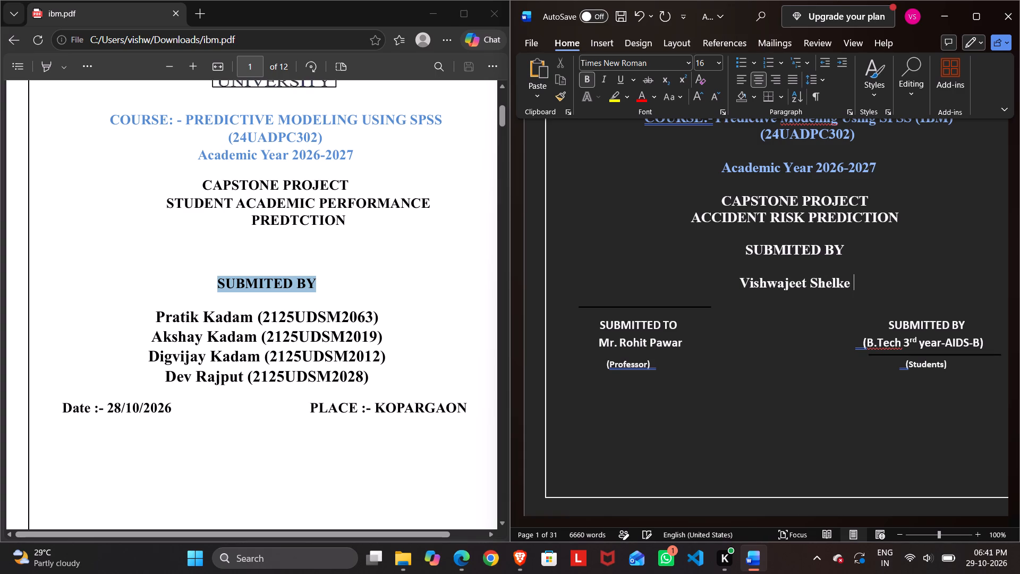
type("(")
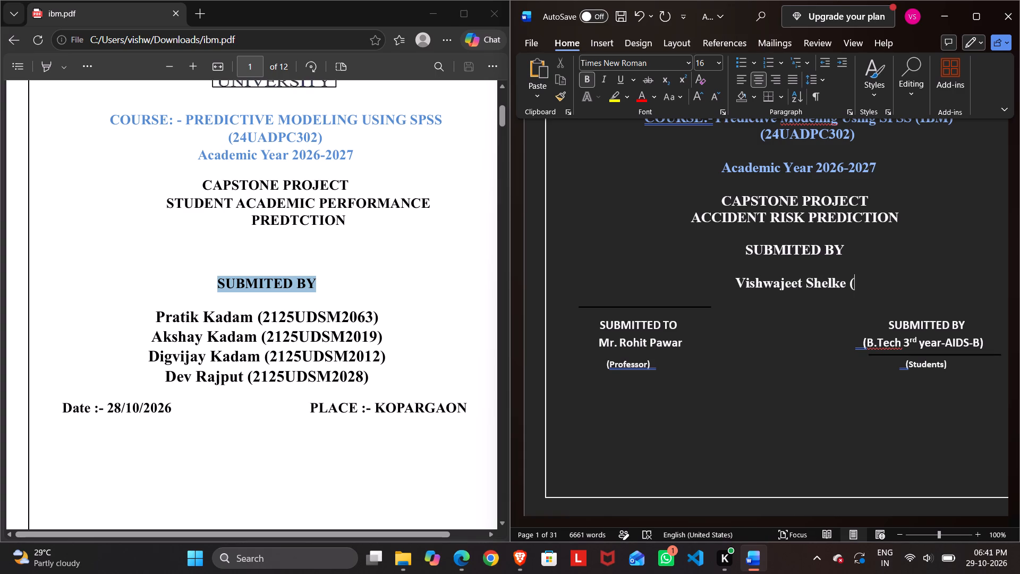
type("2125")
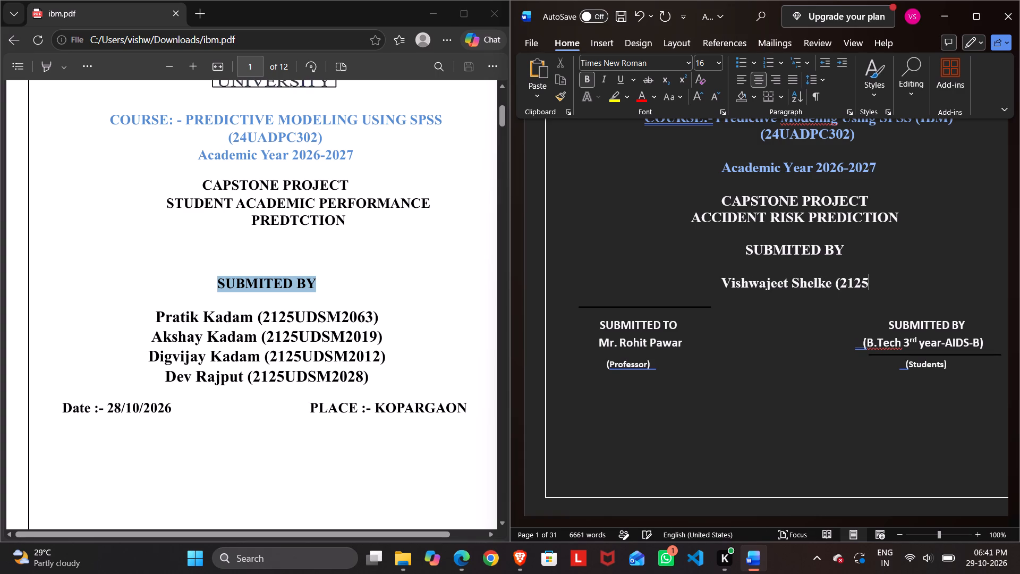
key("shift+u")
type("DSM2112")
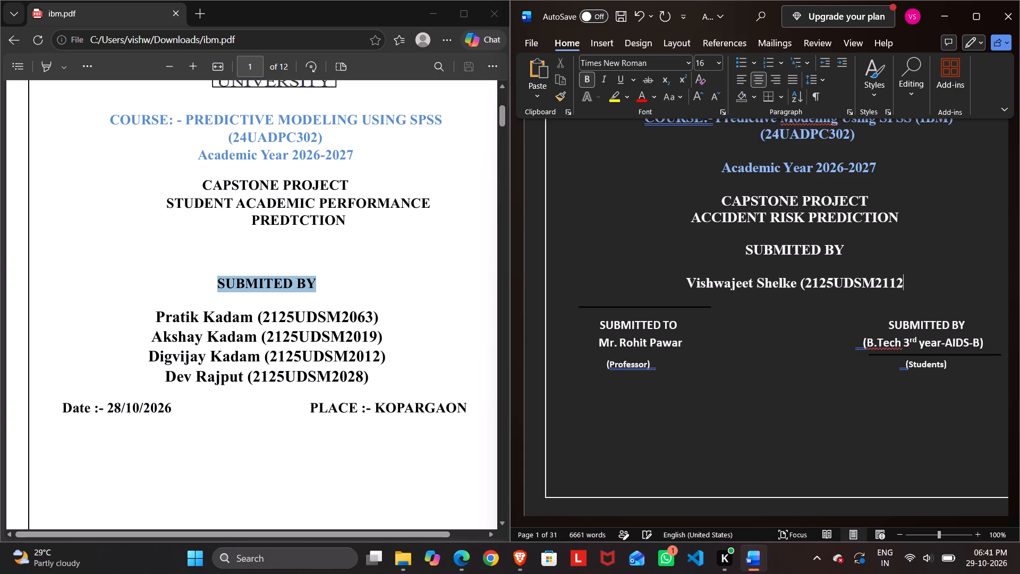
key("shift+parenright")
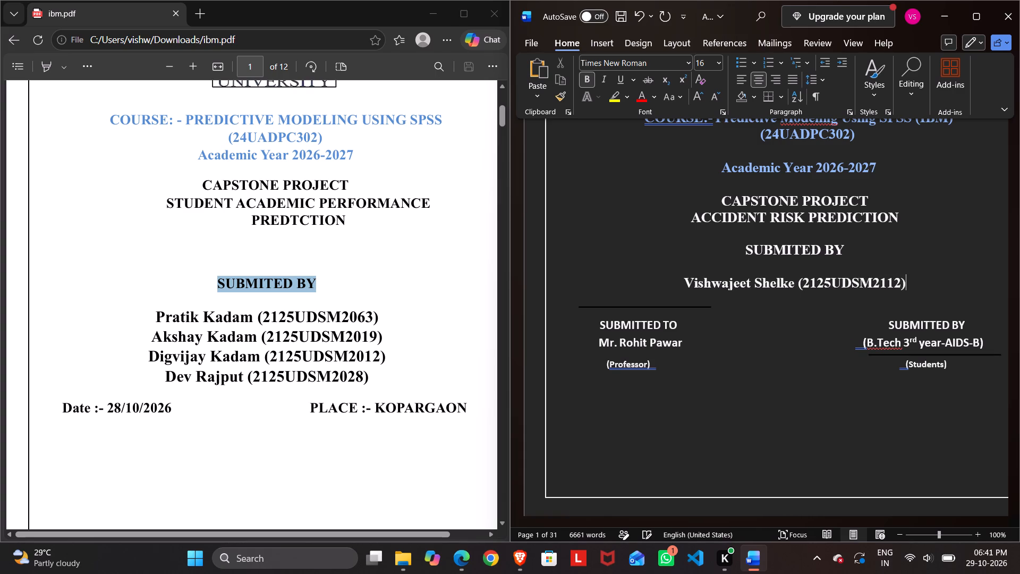
Add the second student's name with the enrolment number in parentheses on a new line under "SUBMITED BY".
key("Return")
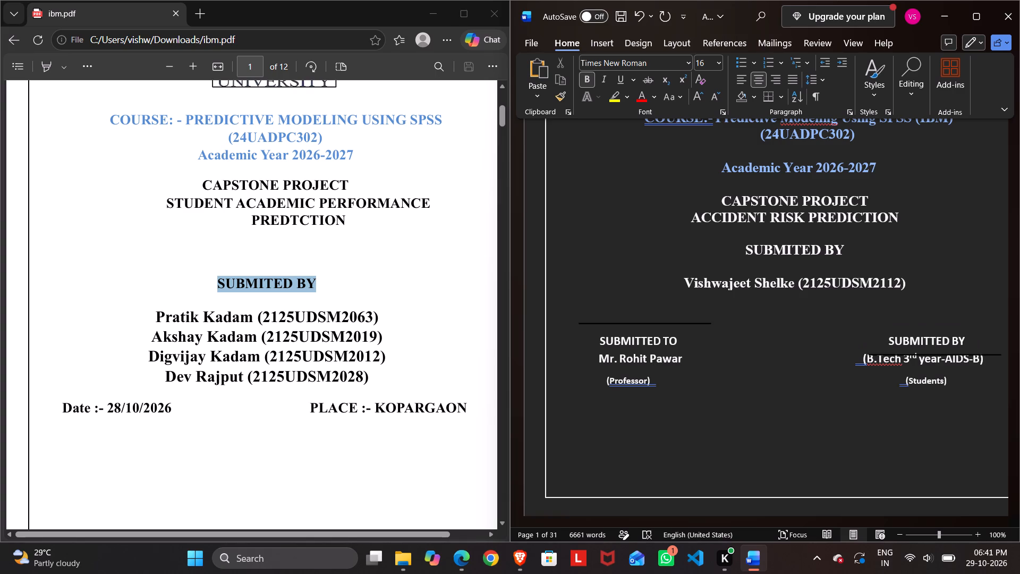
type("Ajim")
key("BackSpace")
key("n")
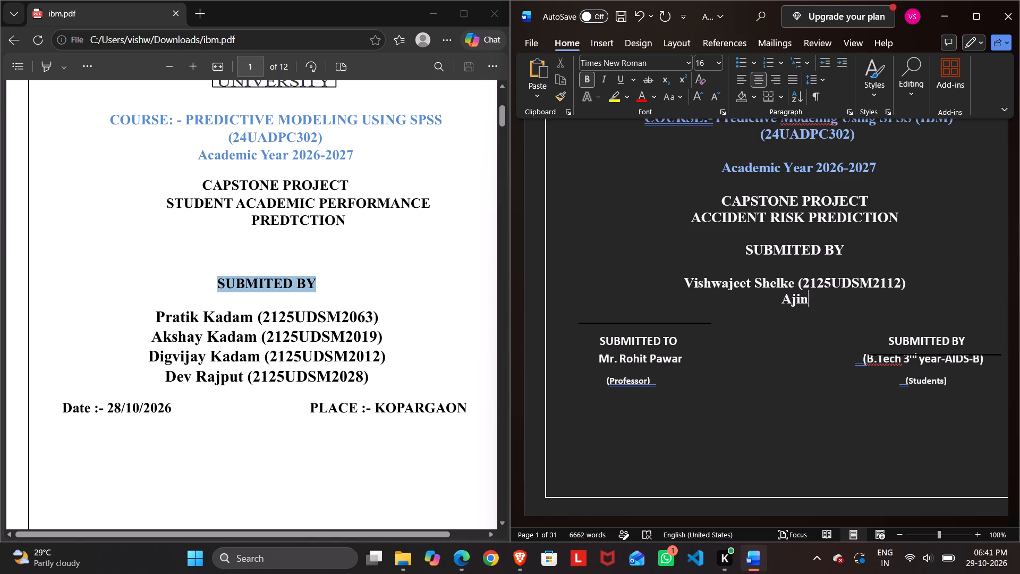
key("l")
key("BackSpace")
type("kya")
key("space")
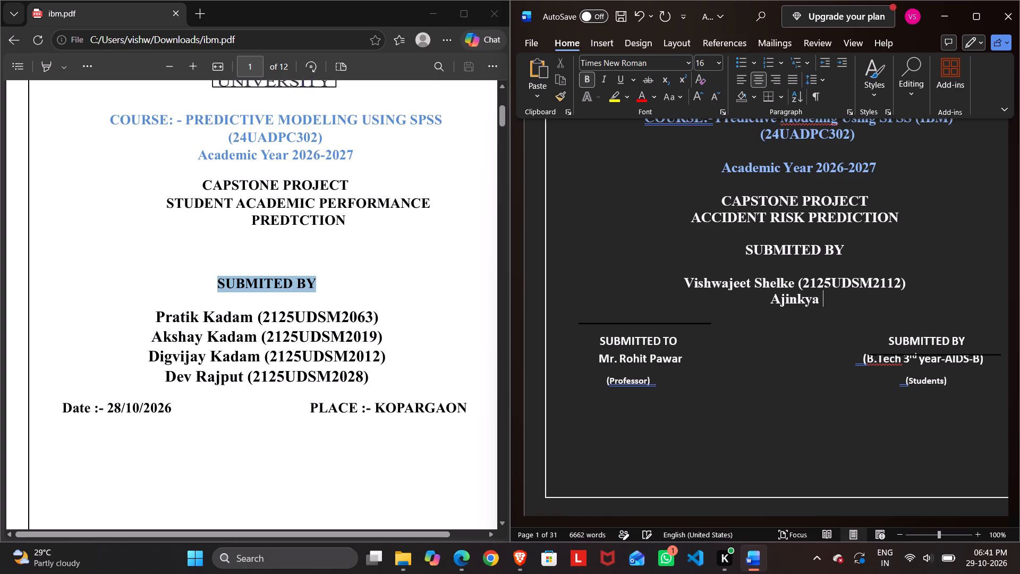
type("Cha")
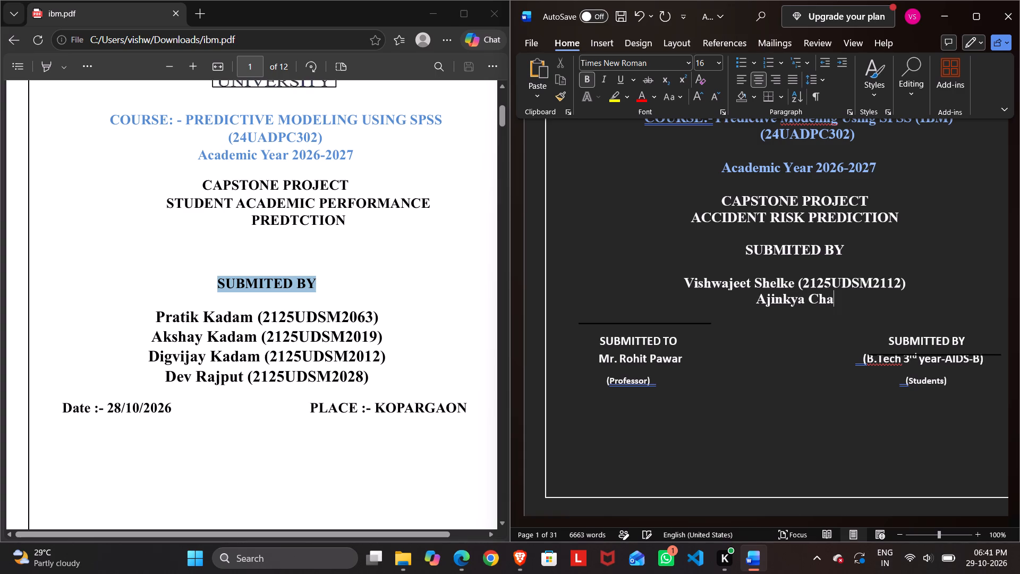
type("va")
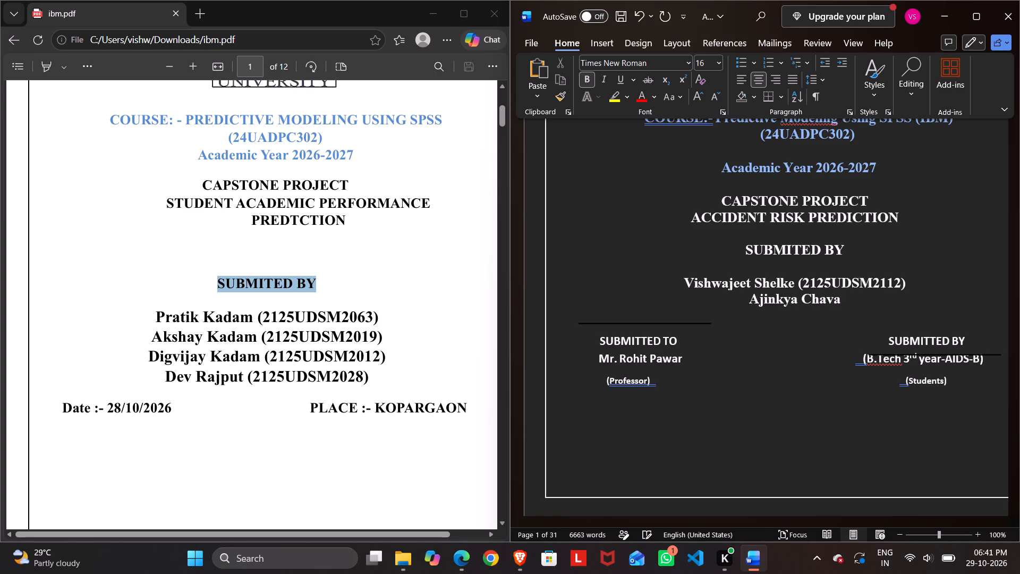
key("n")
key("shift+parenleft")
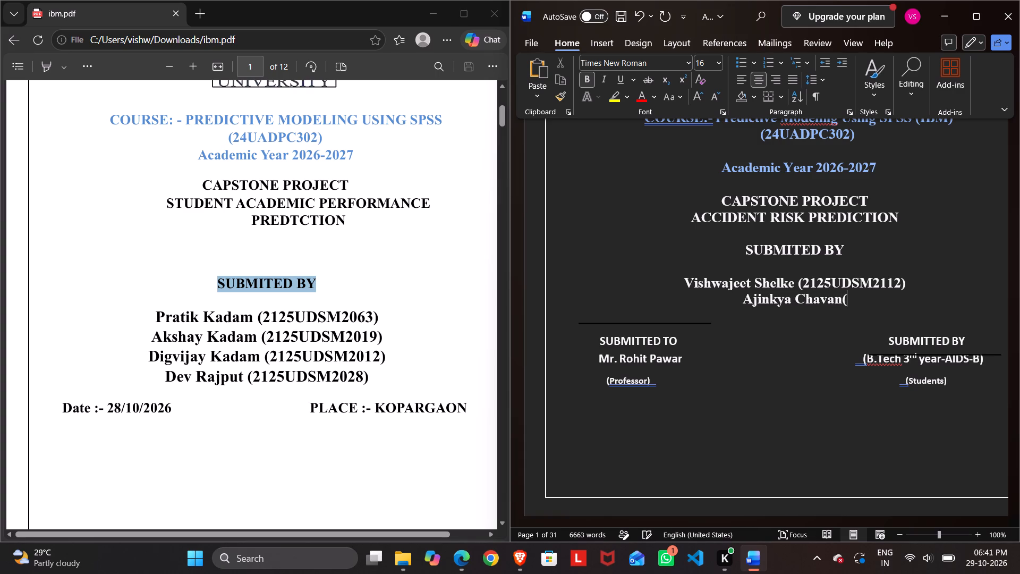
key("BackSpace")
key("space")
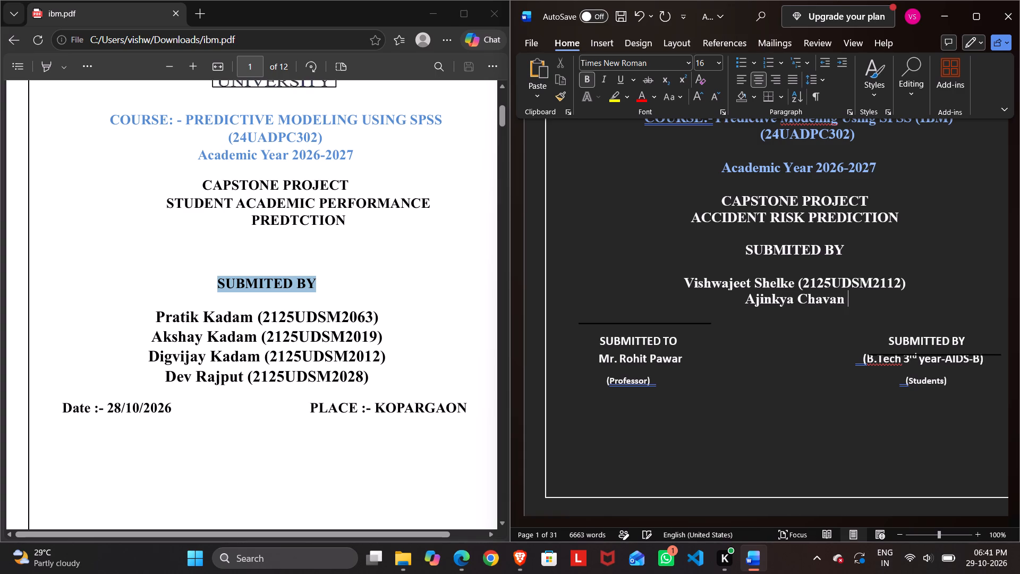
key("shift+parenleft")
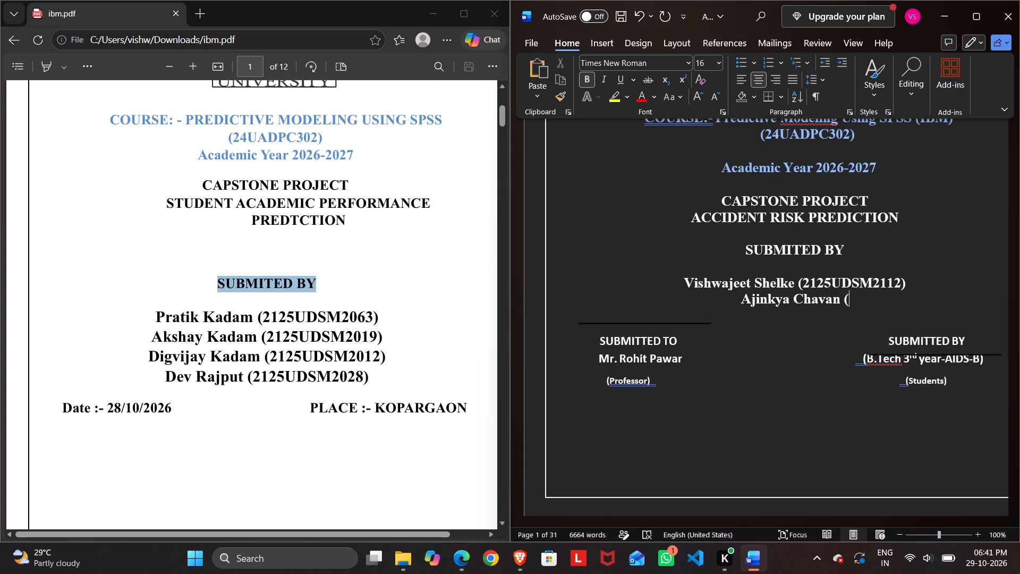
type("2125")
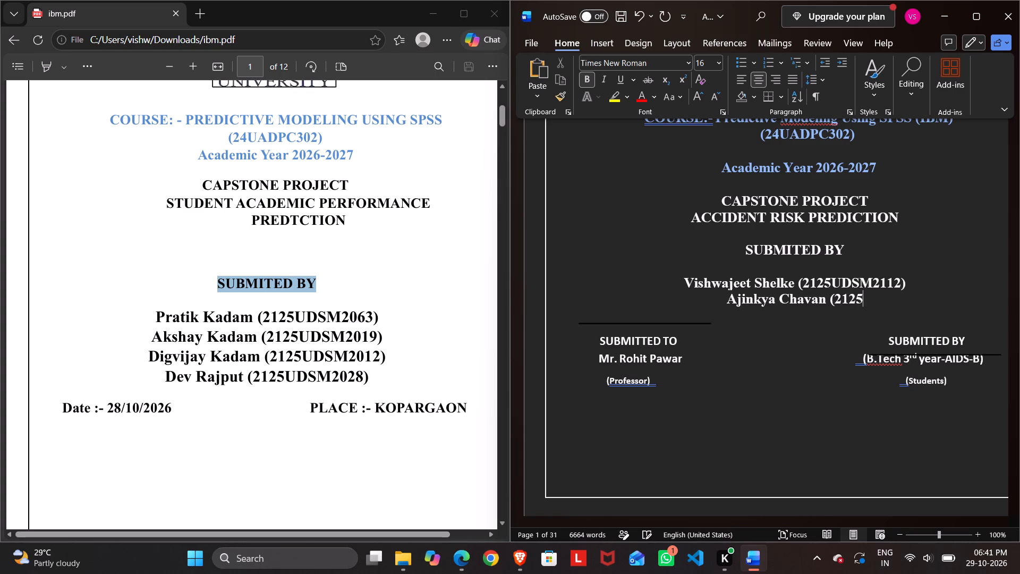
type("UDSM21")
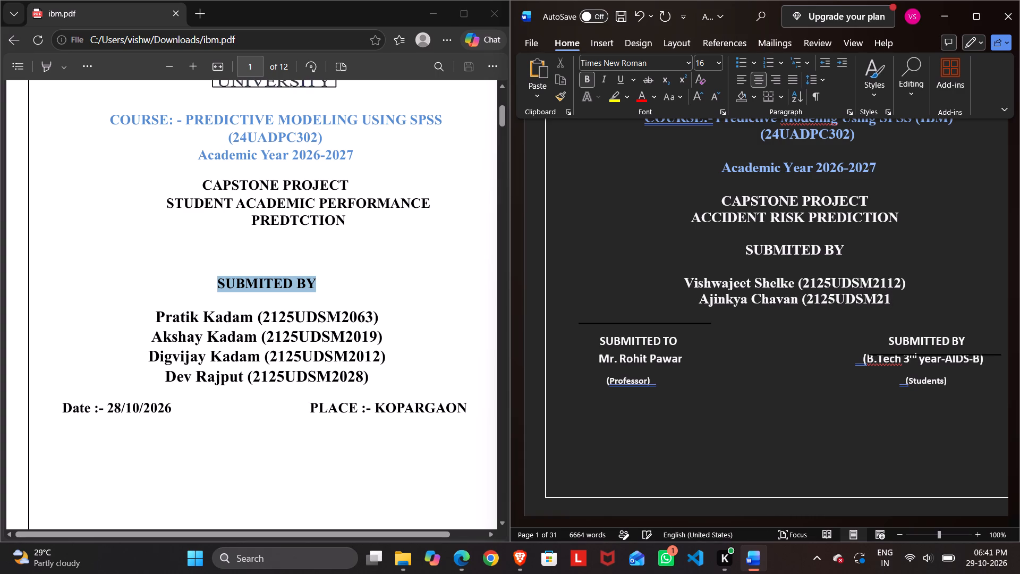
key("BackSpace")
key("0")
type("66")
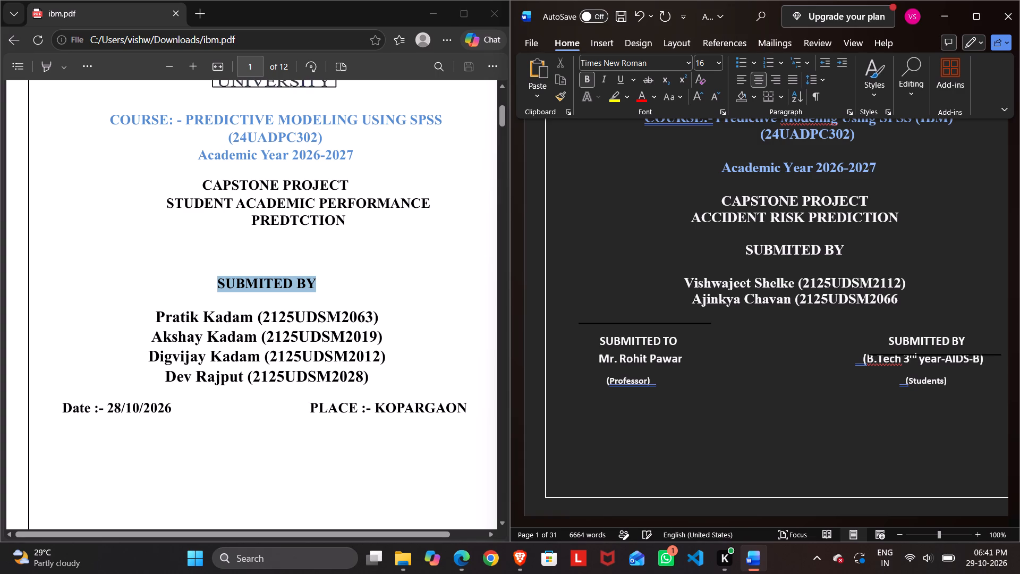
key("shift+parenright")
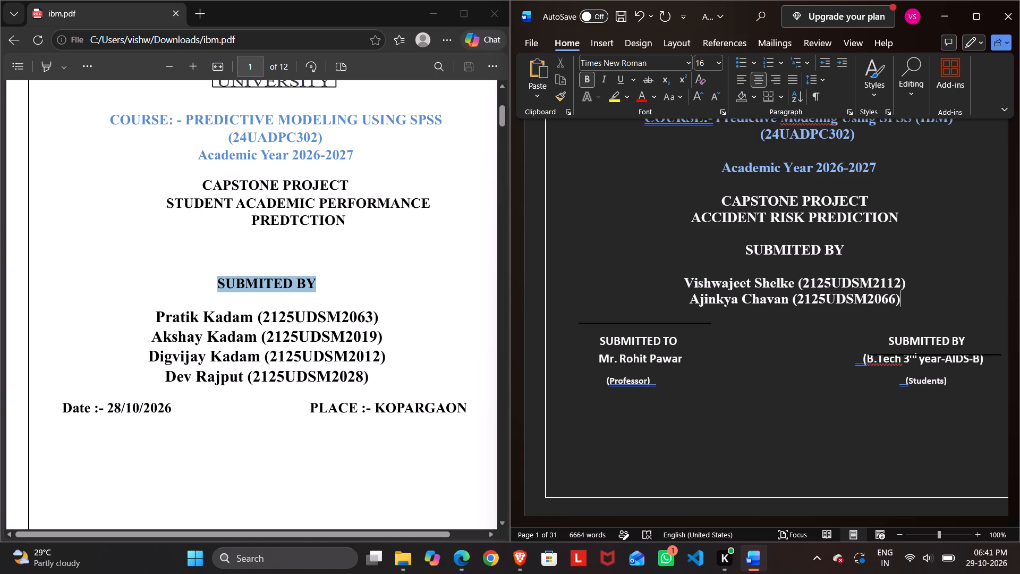
Add the third student's name with the enrolment number in parentheses on a new line under "SUBMITED BY", followed by a line break.
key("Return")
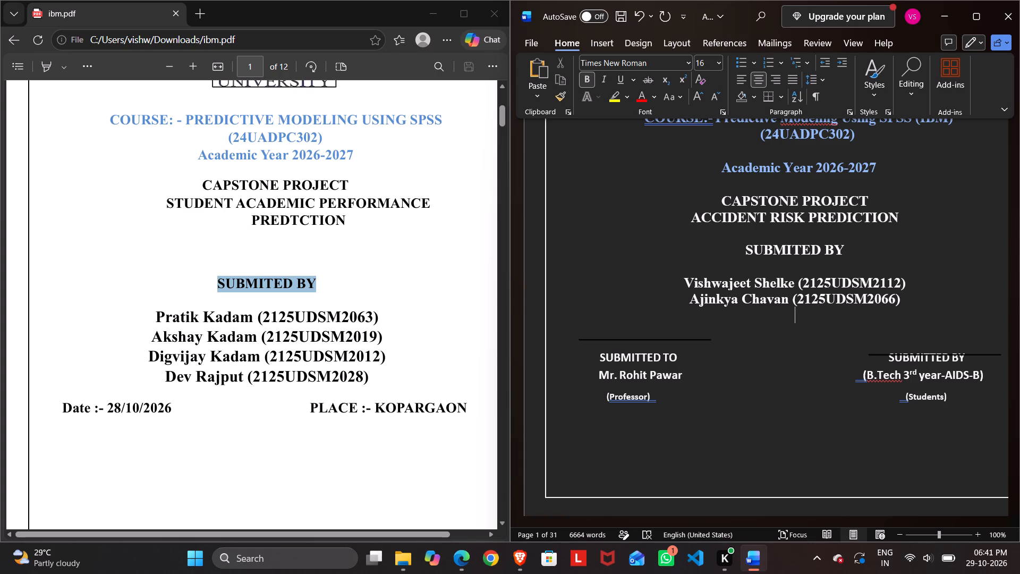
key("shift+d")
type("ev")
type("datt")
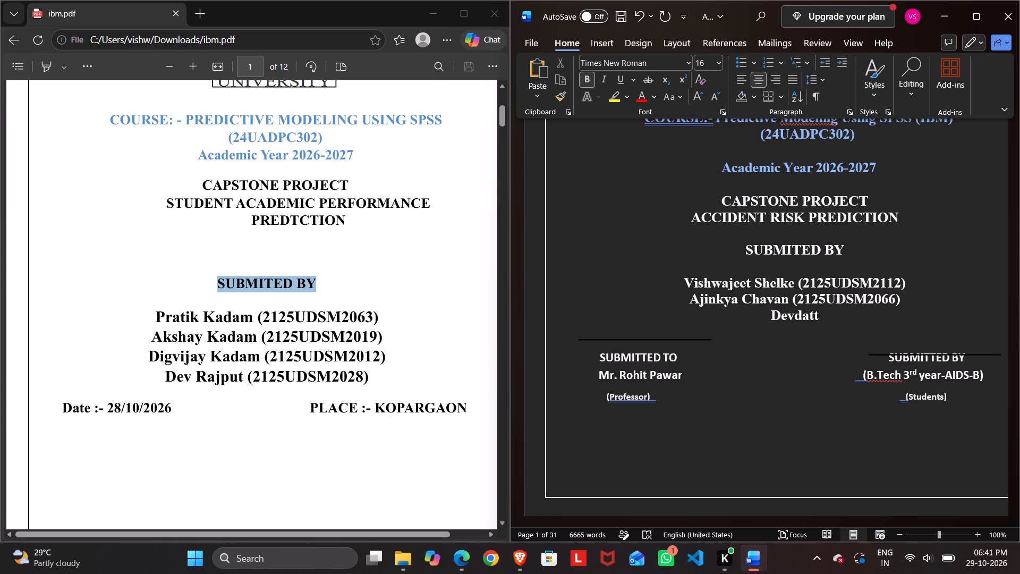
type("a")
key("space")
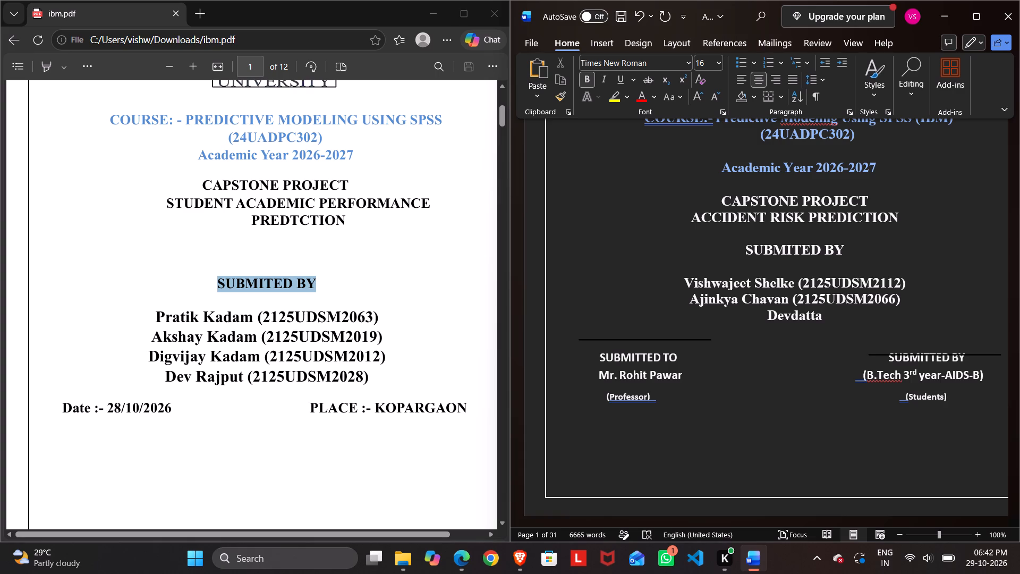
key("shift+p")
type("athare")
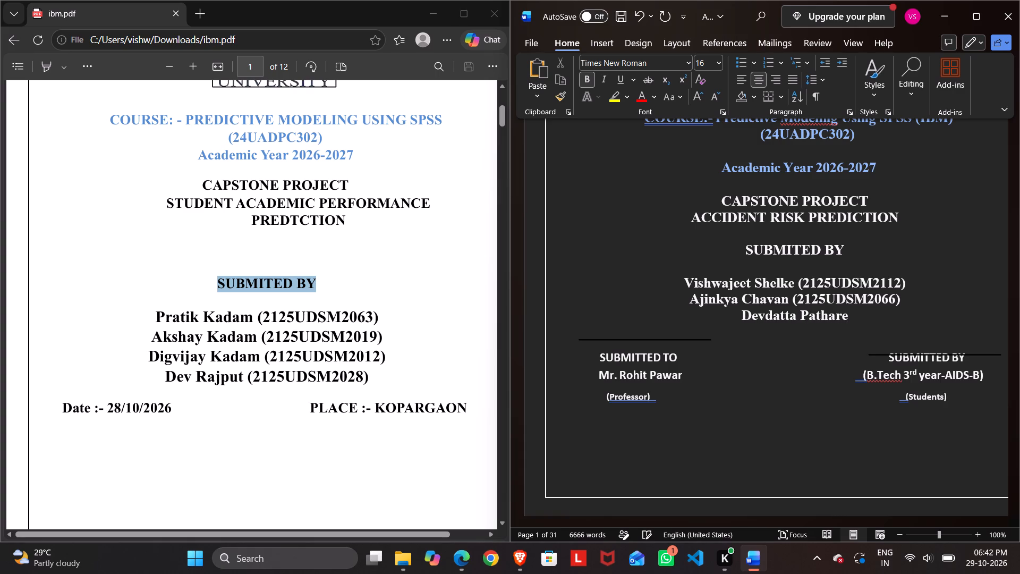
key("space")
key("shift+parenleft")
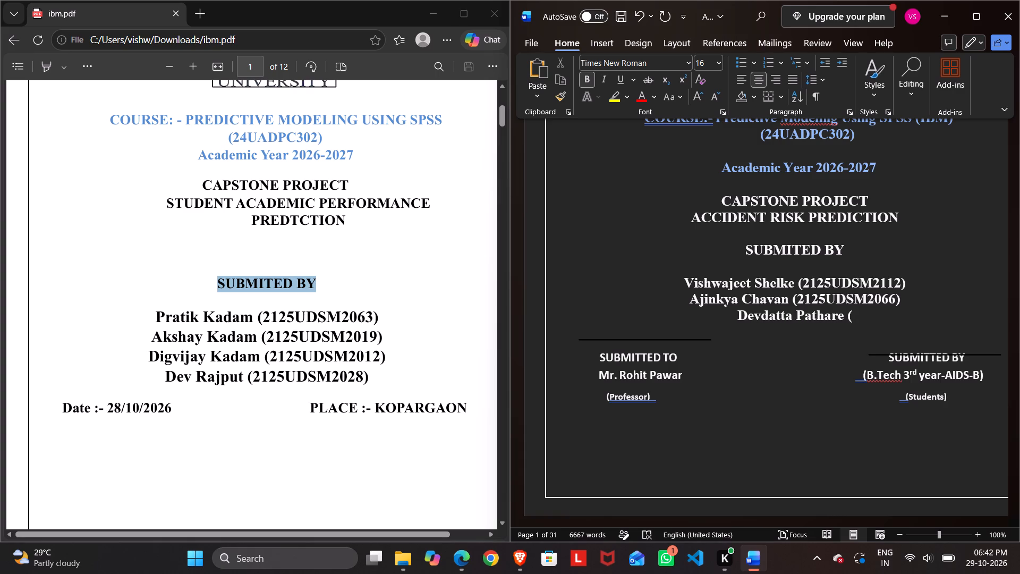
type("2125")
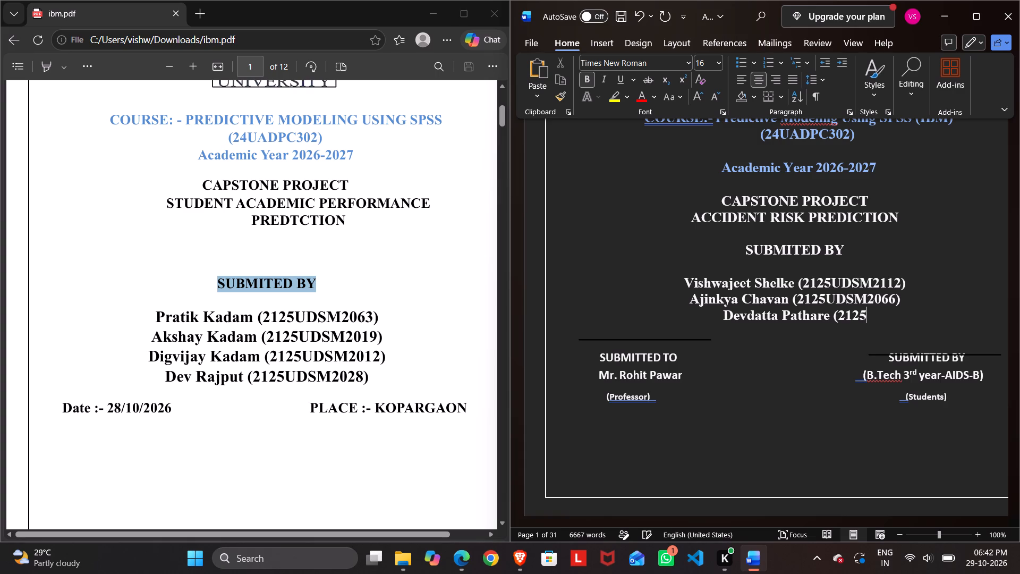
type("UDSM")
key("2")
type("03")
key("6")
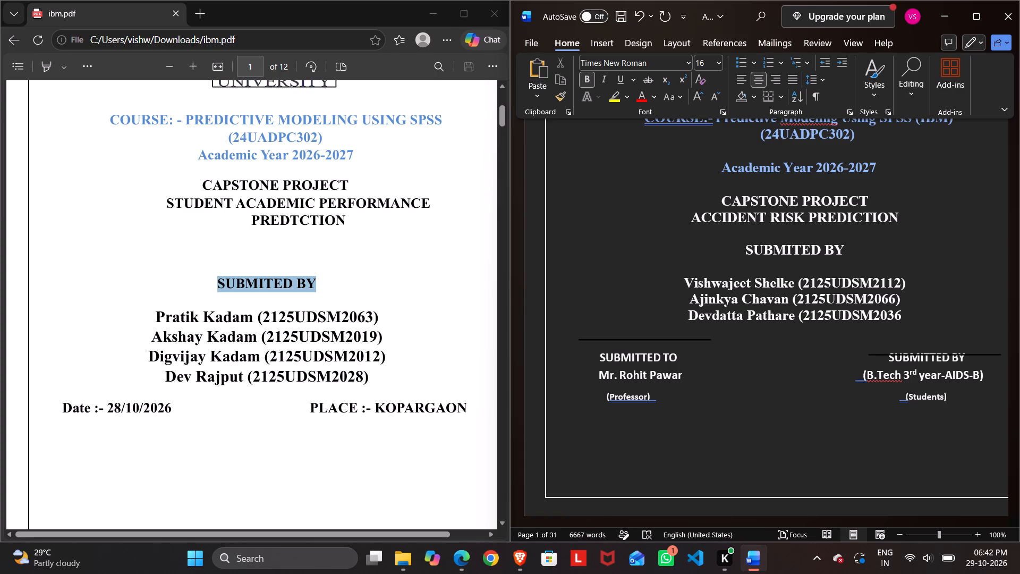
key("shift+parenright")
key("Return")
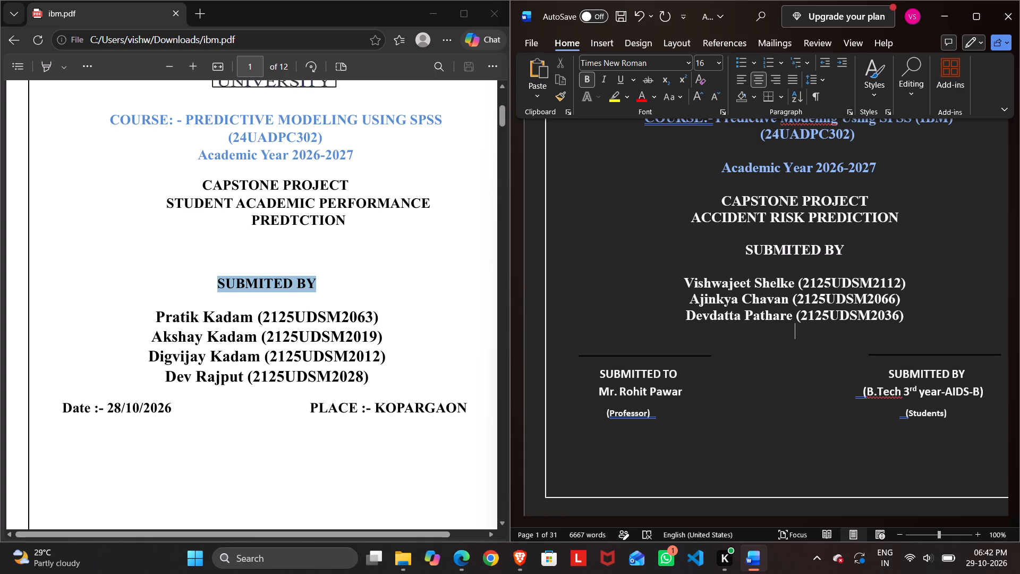
Delete the horizontal signature line above "SUBMITTED TO" on the cover page.
left_click(593, 354)
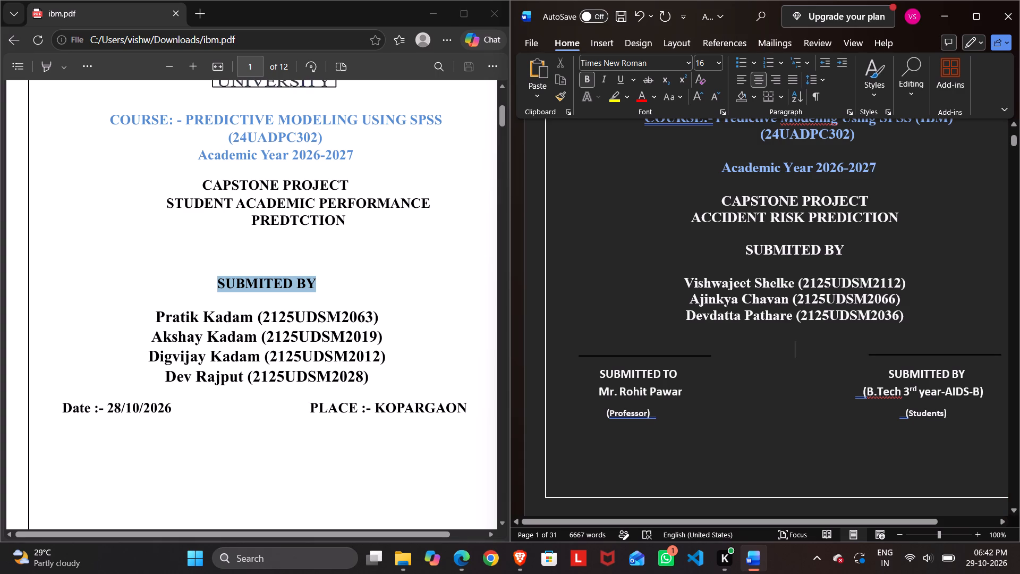
right_click(596, 358)
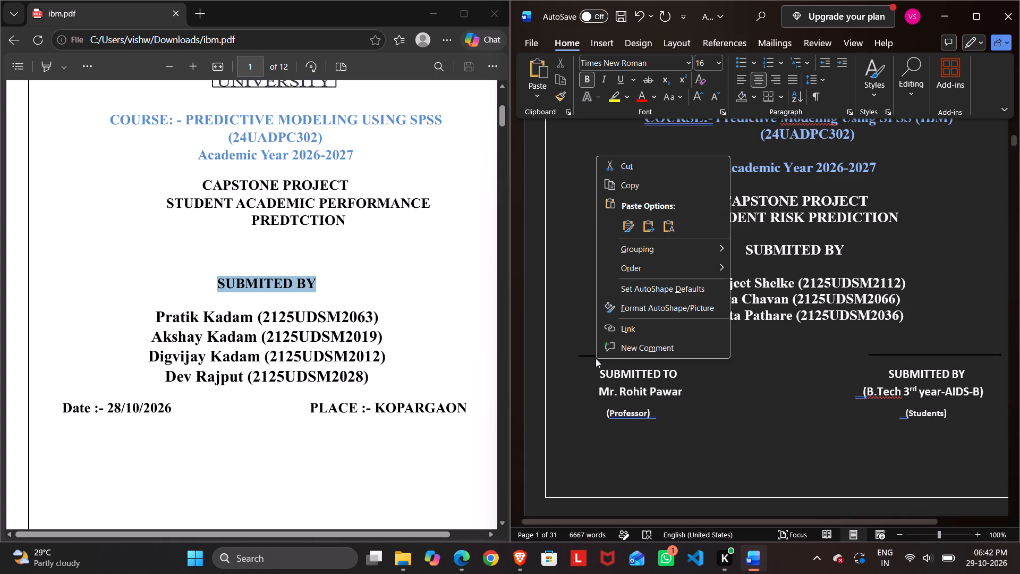
left_click(586, 354)
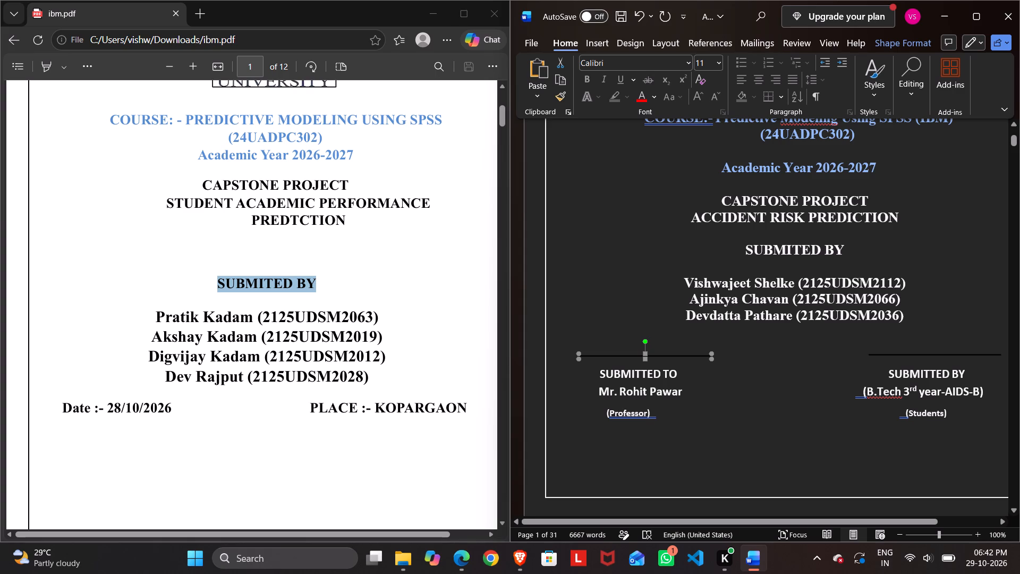
right_click(611, 357)
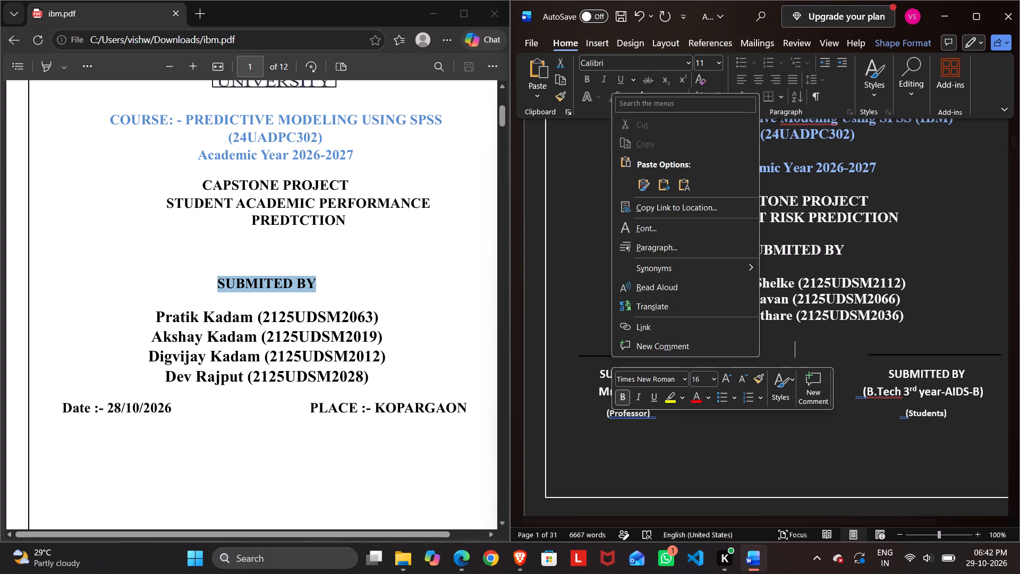
left_click(592, 356)
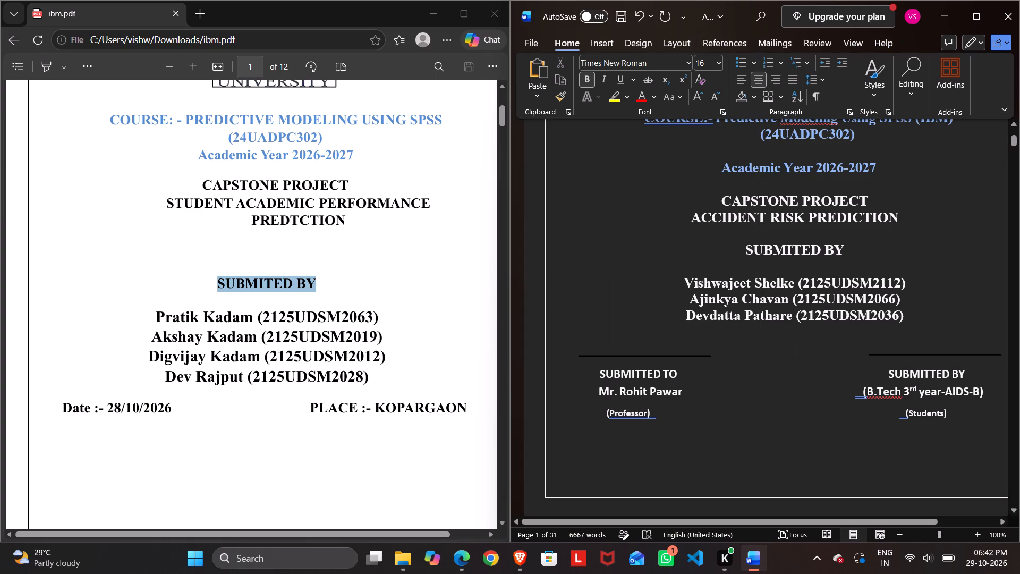
triple_click(592, 356)
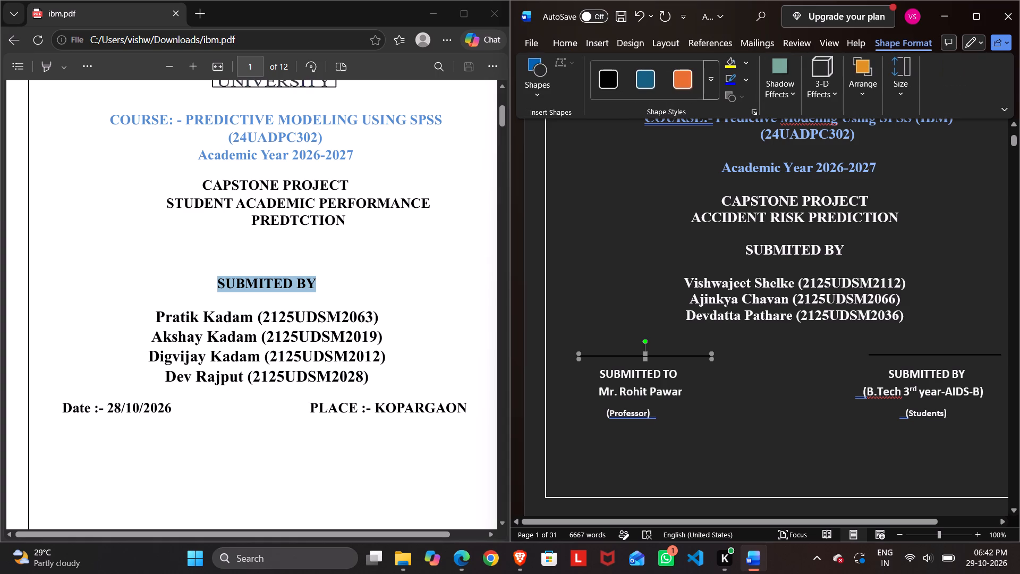
key("Delete")
Delete the horizontal signature line above "SUBMITTED BY" in the signature block.
left_click(902, 355)
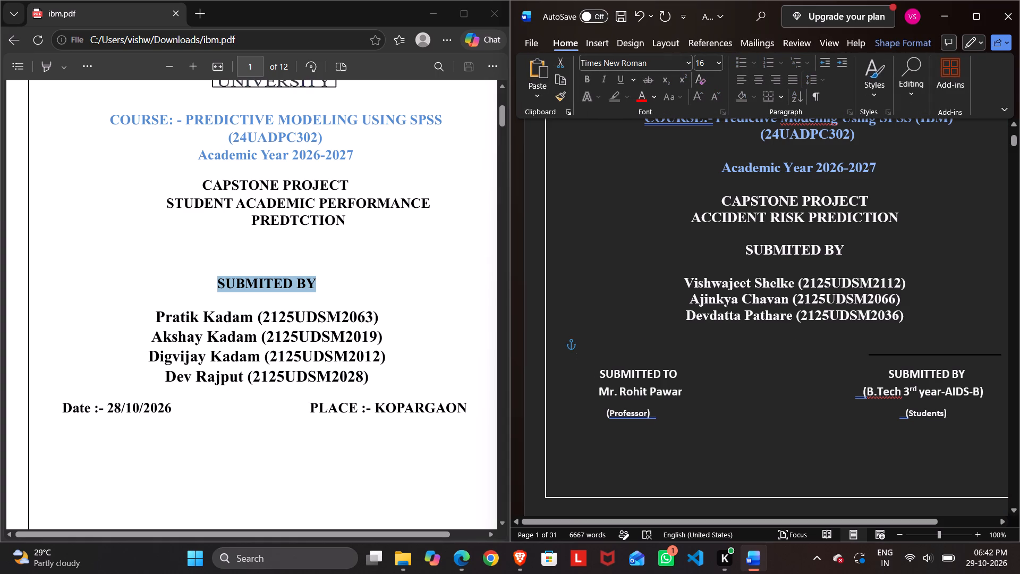
double_click(902, 355)
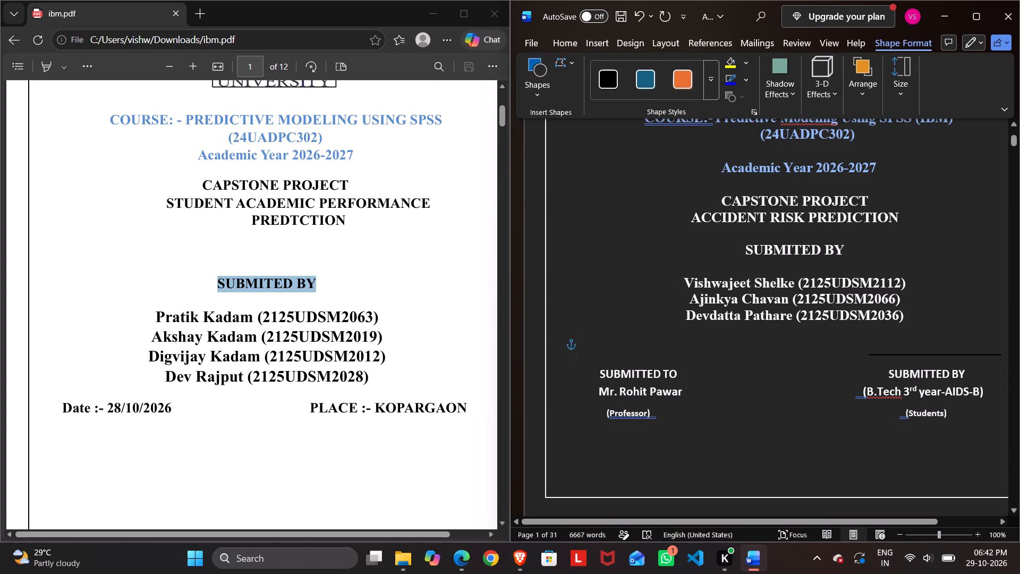
key("Delete")
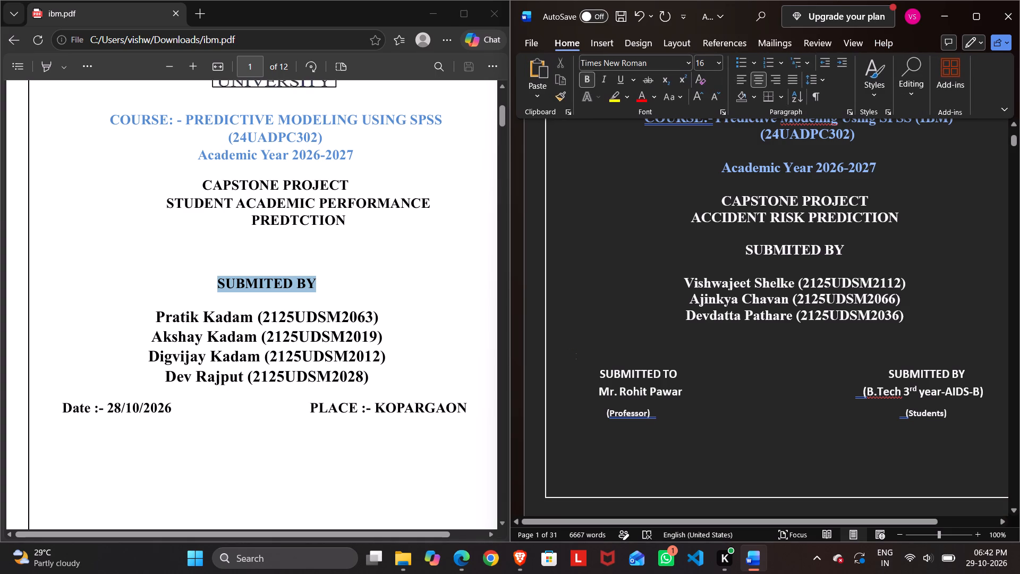
Add the fourth student's name with the enrolment number in parentheses on a new line below the third student.
left_click(907, 317)
key("Return")
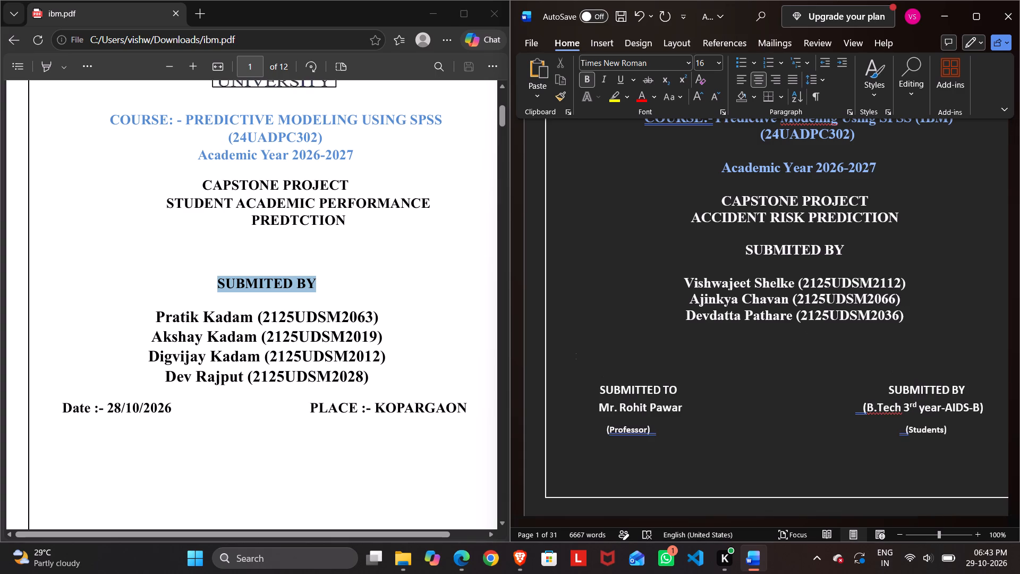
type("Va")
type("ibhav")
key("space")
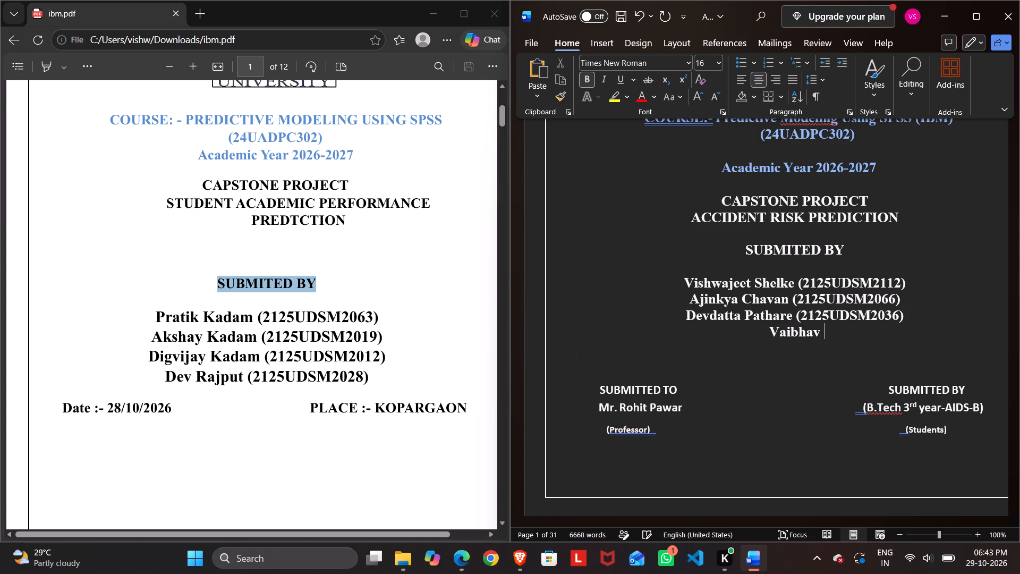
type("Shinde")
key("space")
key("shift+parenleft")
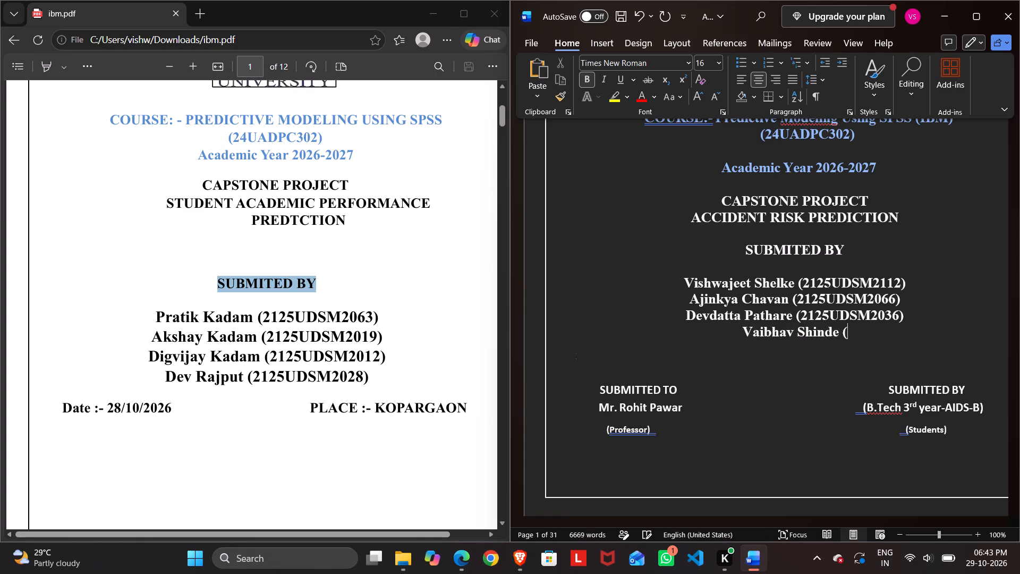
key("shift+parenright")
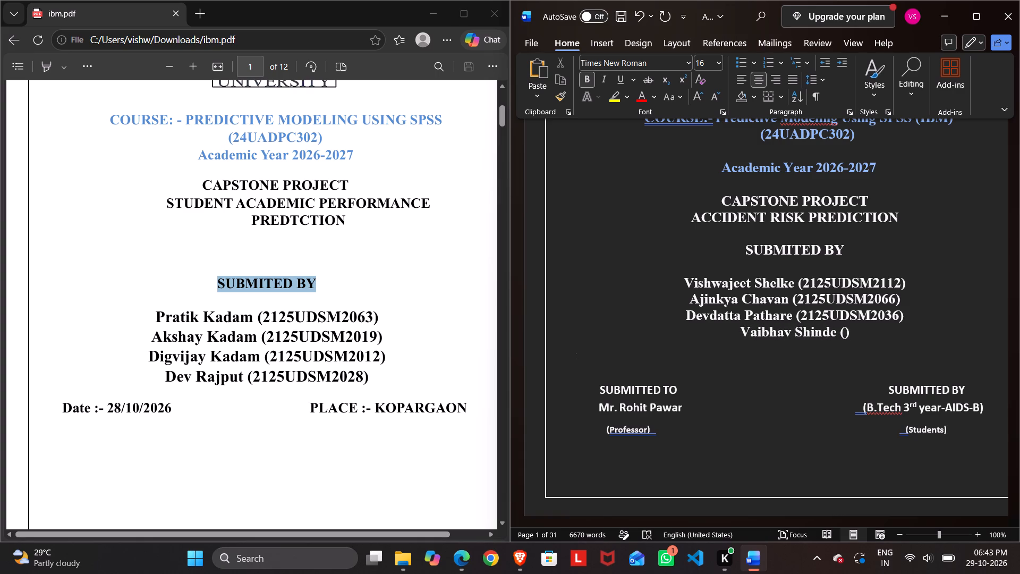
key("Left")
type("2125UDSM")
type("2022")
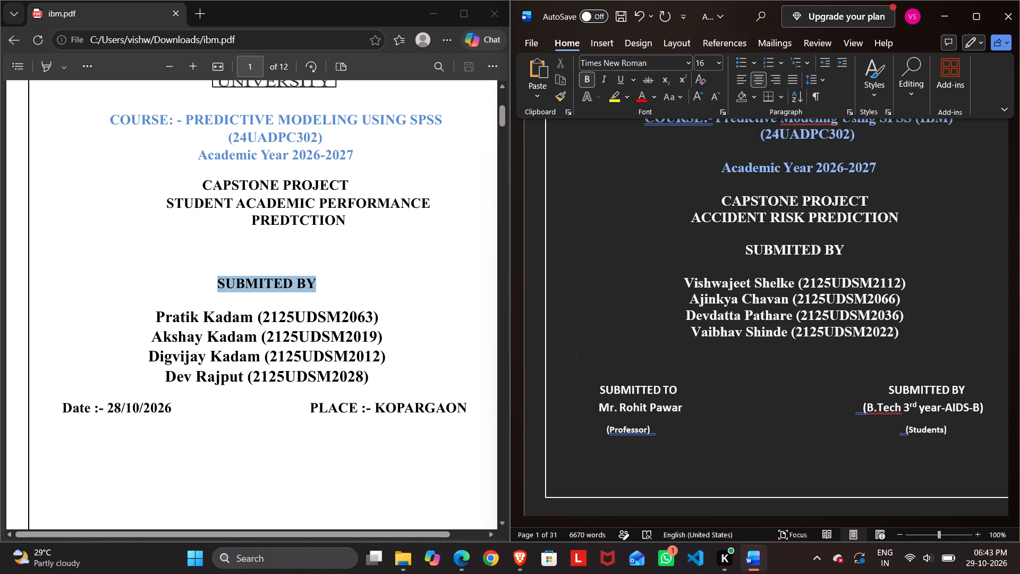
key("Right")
Add the fifth student's name with the enrolment number in parentheses on a new line below the fourth student.
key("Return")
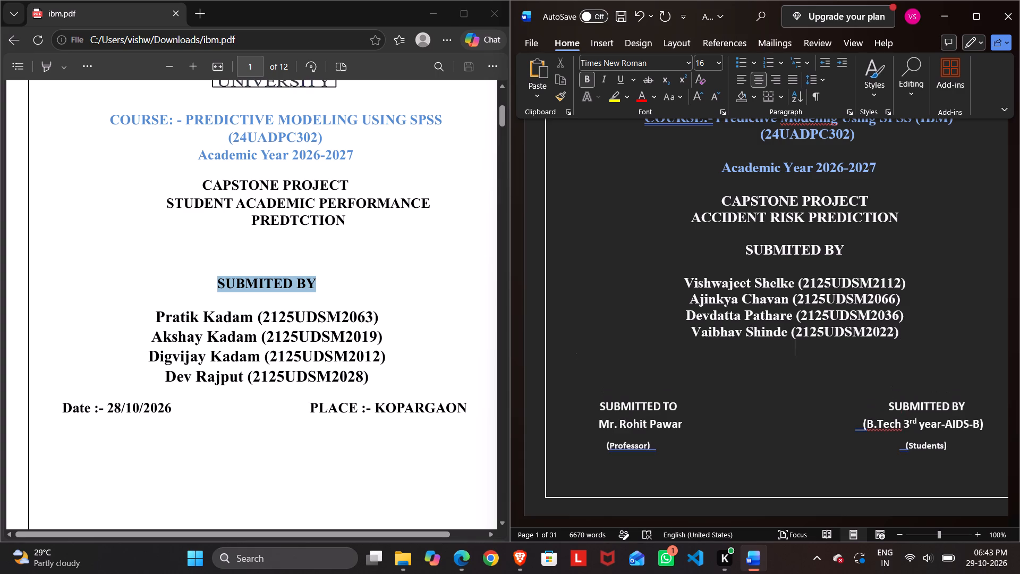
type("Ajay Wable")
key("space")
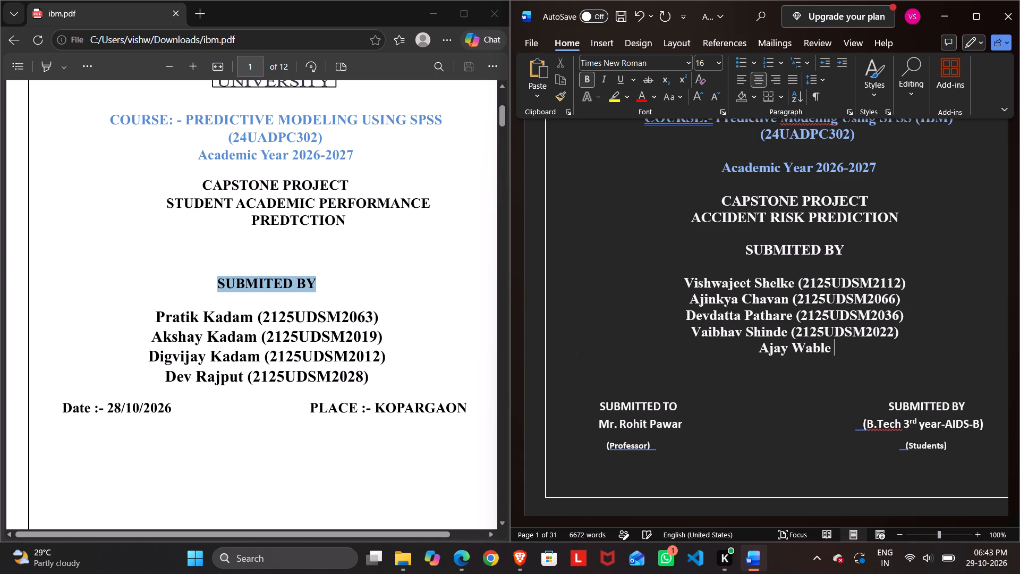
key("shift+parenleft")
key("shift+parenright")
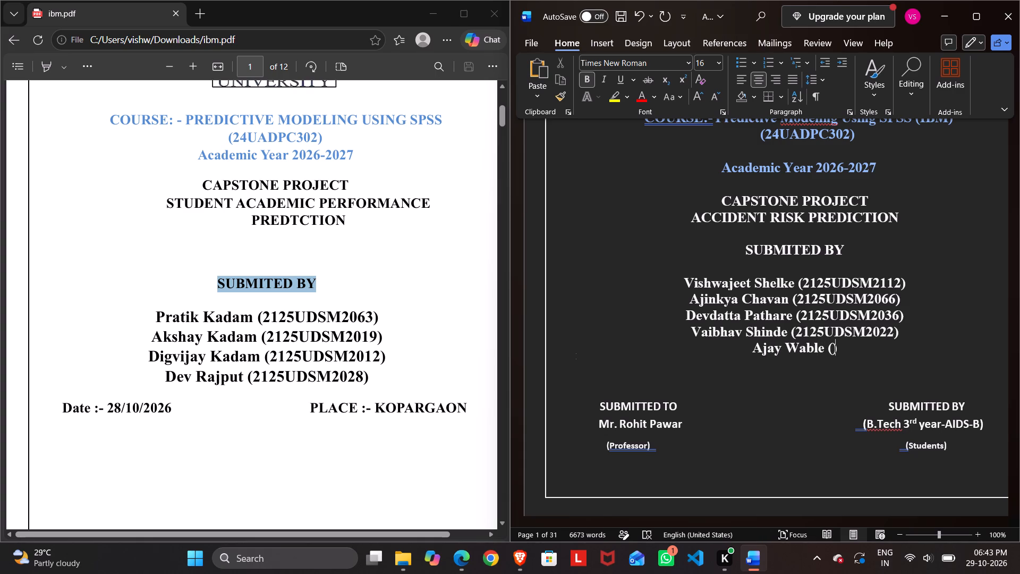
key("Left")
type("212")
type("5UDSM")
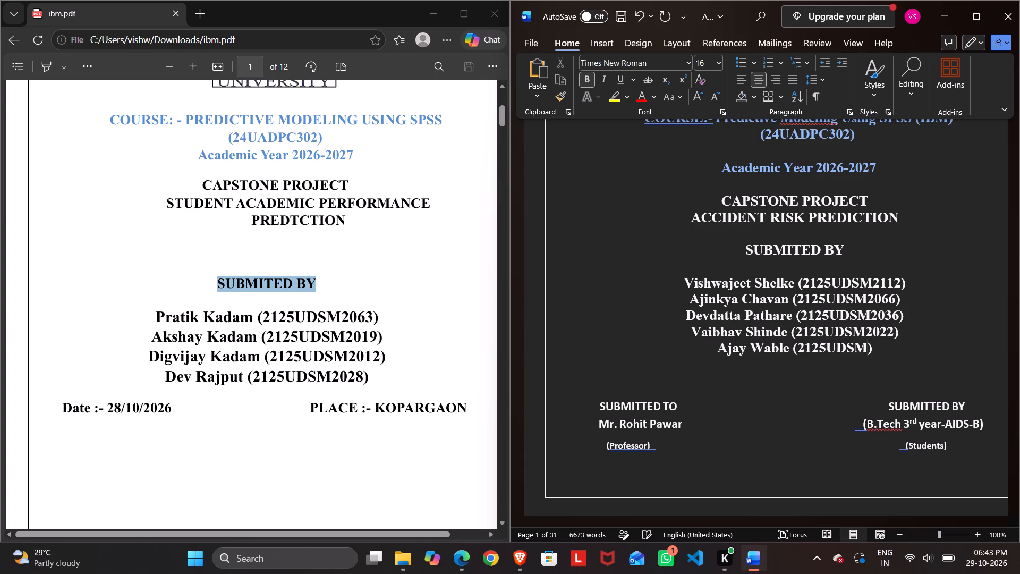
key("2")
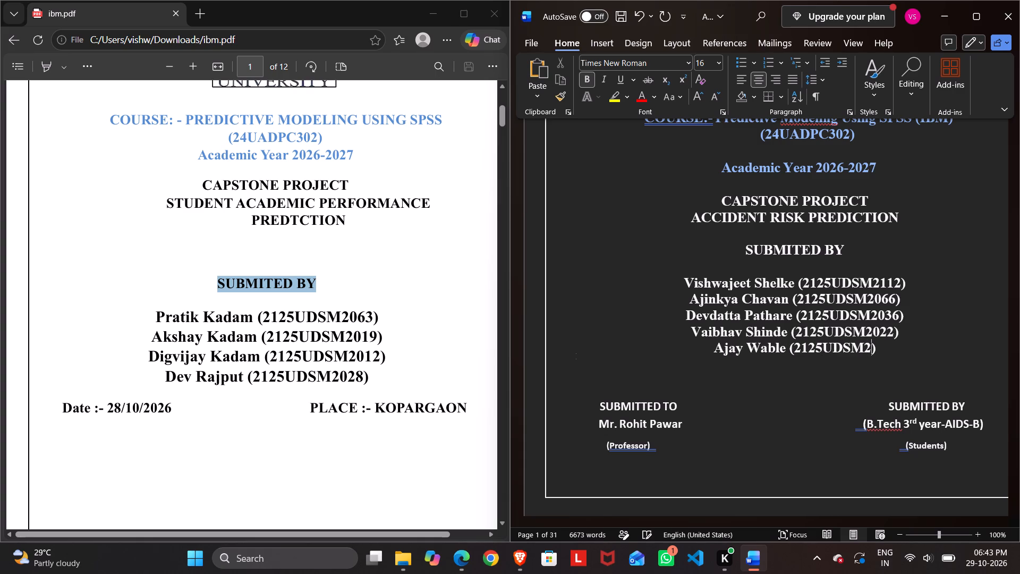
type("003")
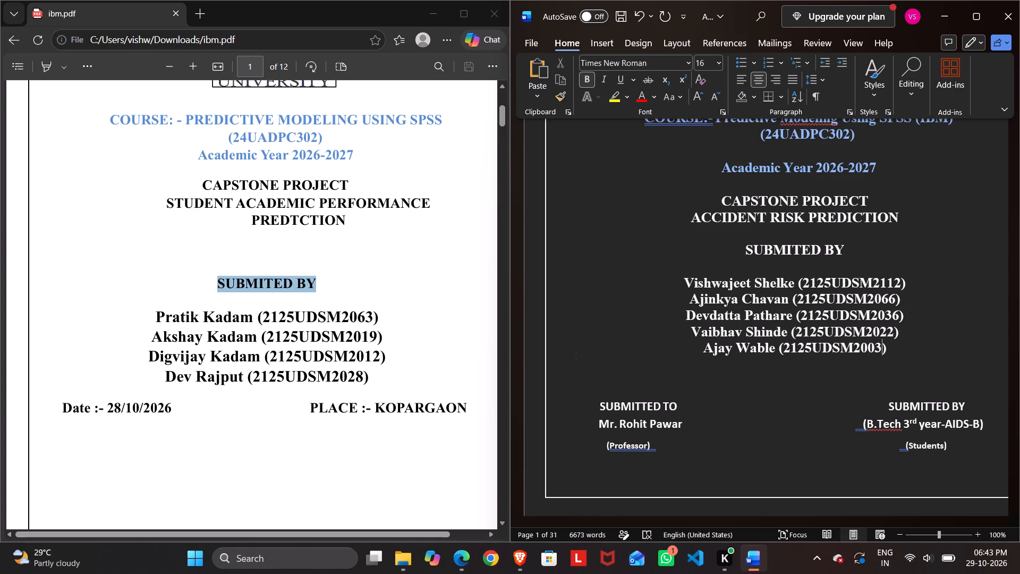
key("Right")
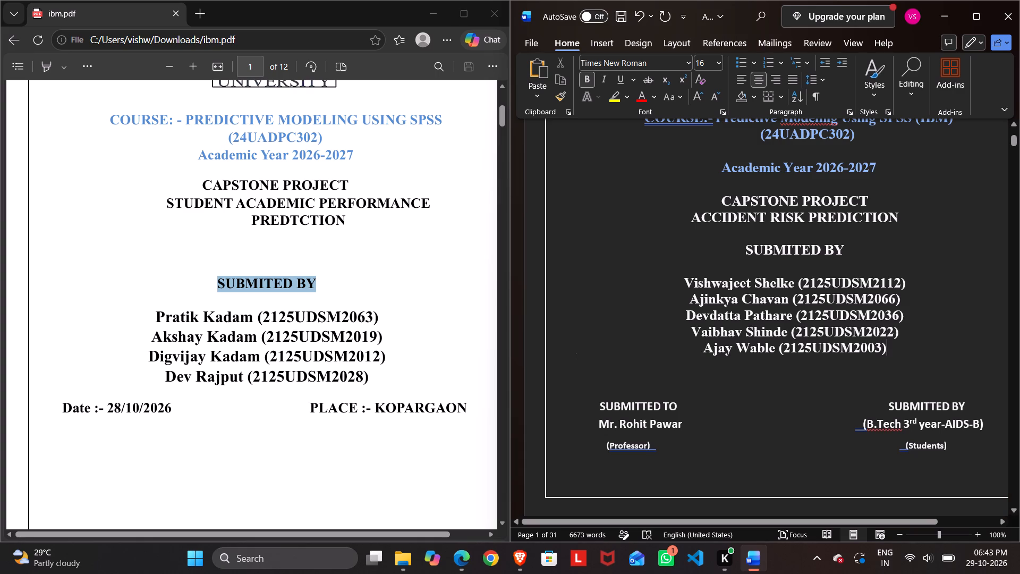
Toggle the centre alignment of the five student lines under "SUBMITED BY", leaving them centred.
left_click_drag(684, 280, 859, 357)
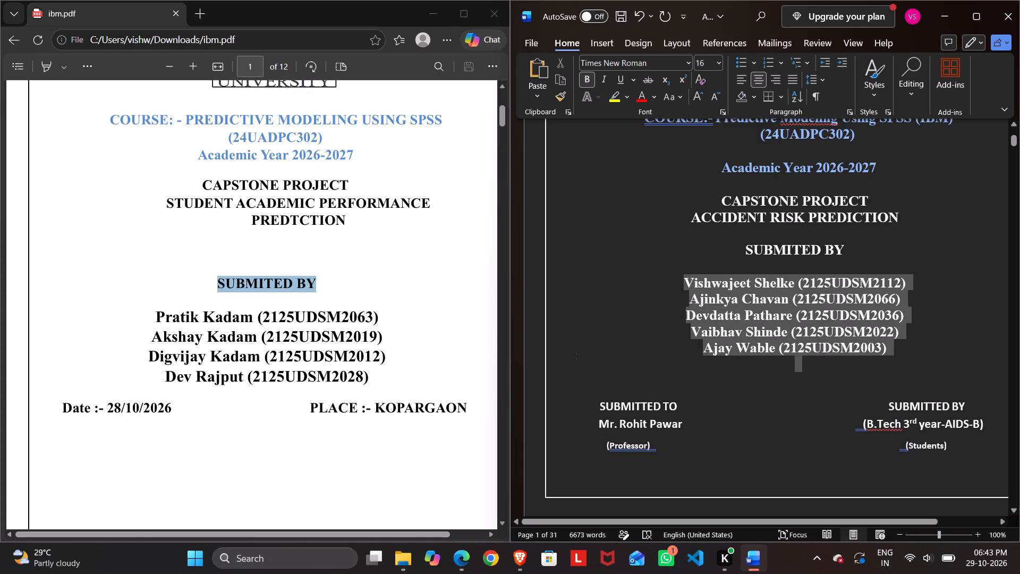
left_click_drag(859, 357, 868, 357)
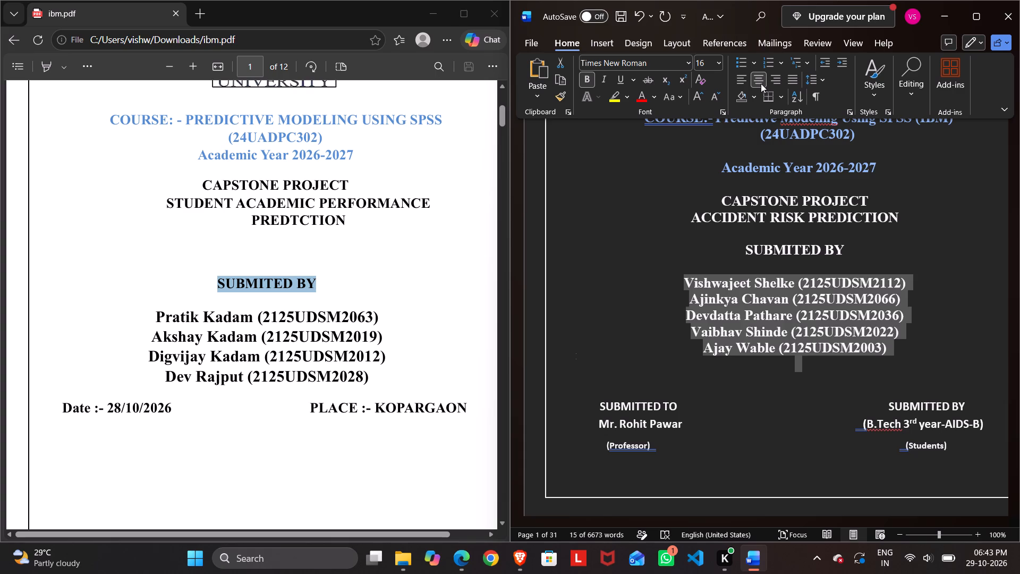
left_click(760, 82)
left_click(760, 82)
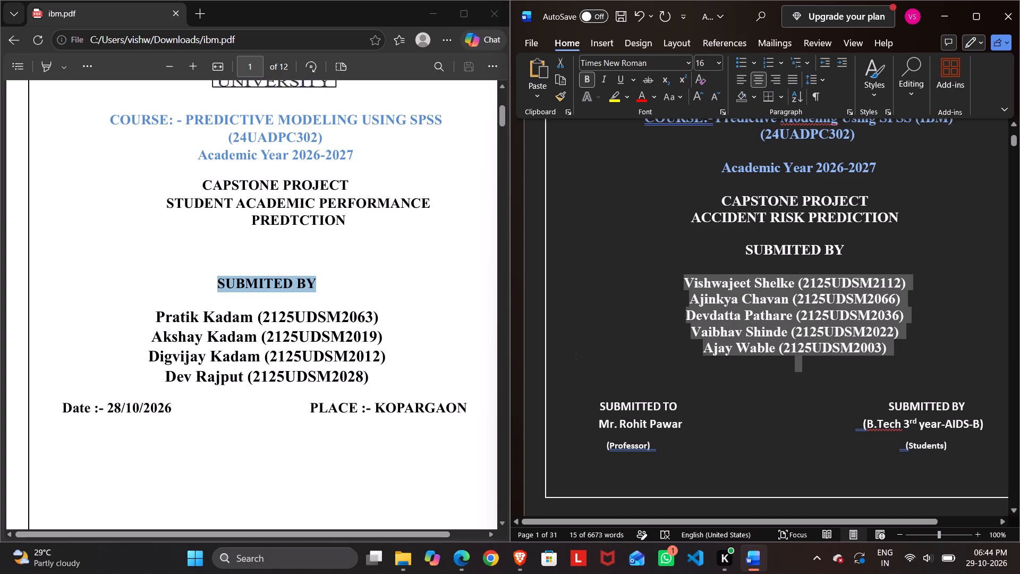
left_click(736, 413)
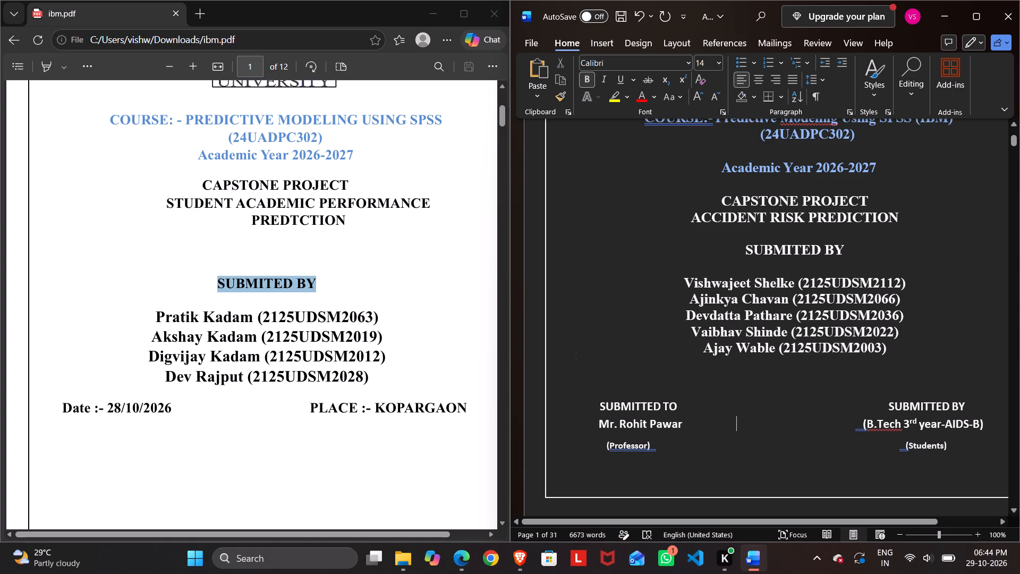
Delete the whole "SUBMITTED TO" / "SUBMITTED BY" signature block, including the professor and student lines, at the bottom of the cover page.
left_click_drag(600, 406, 649, 444)
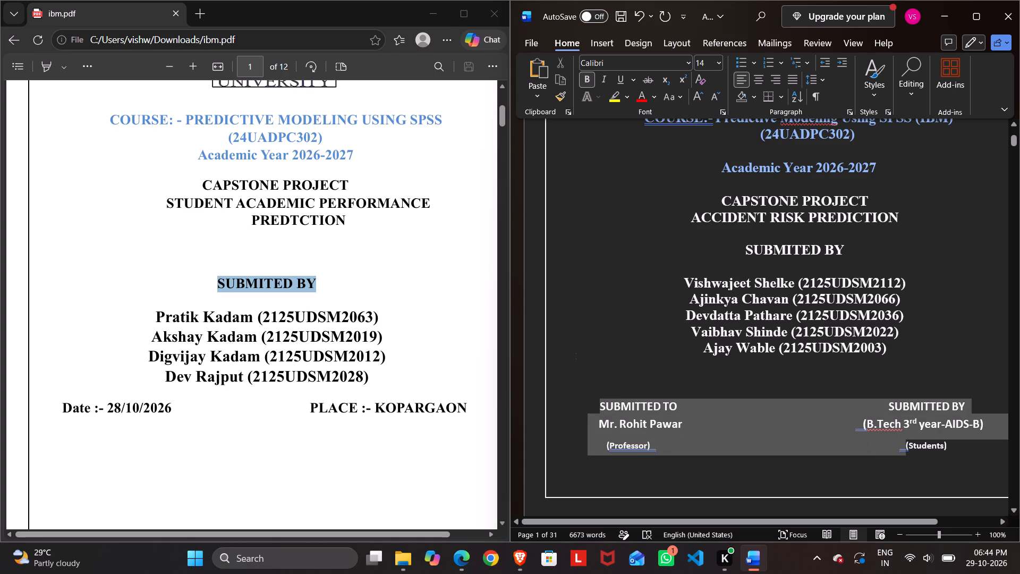
left_click_drag(649, 444, 962, 451)
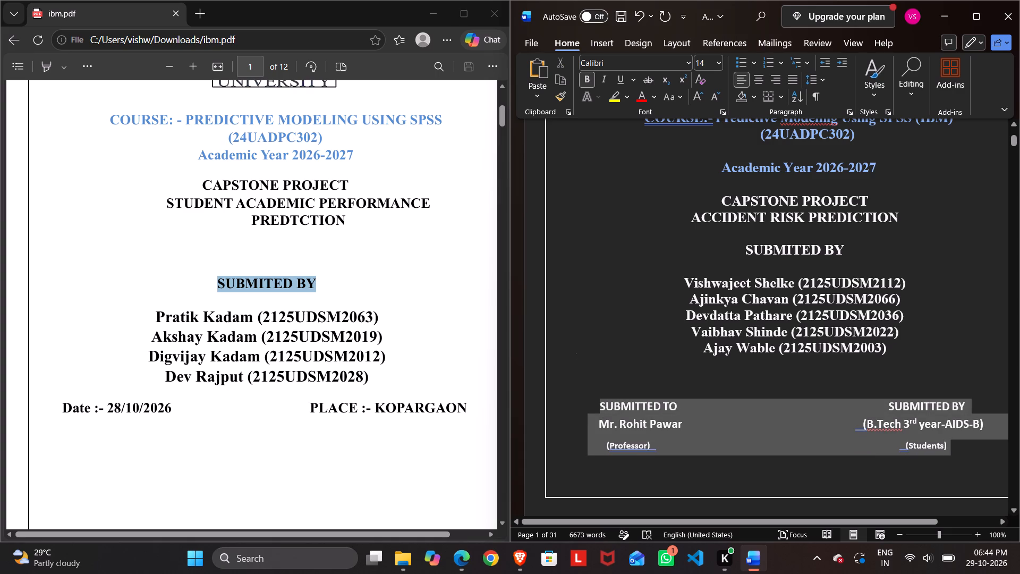
left_click_drag(962, 451, 988, 449)
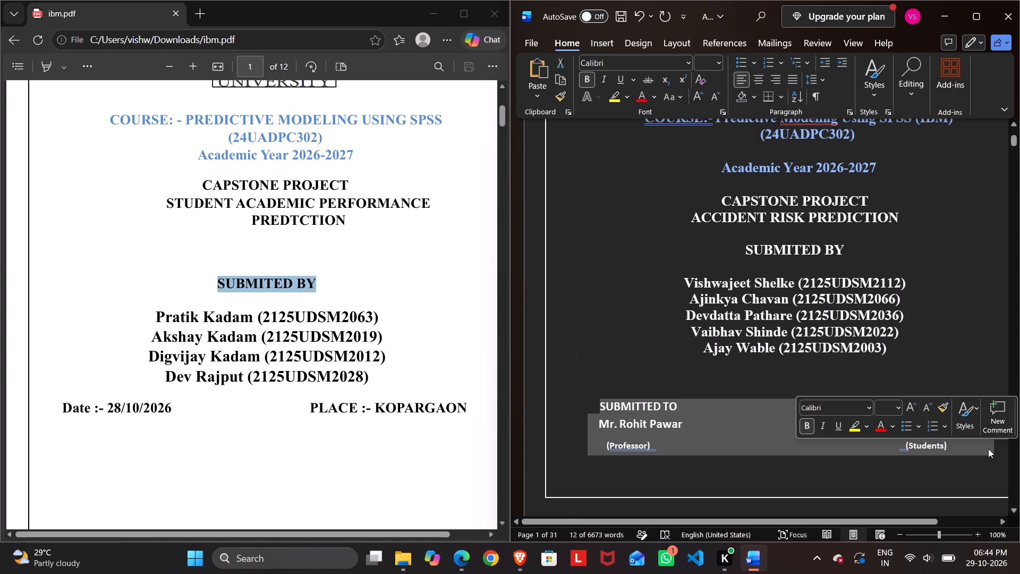
key("BackSpace")
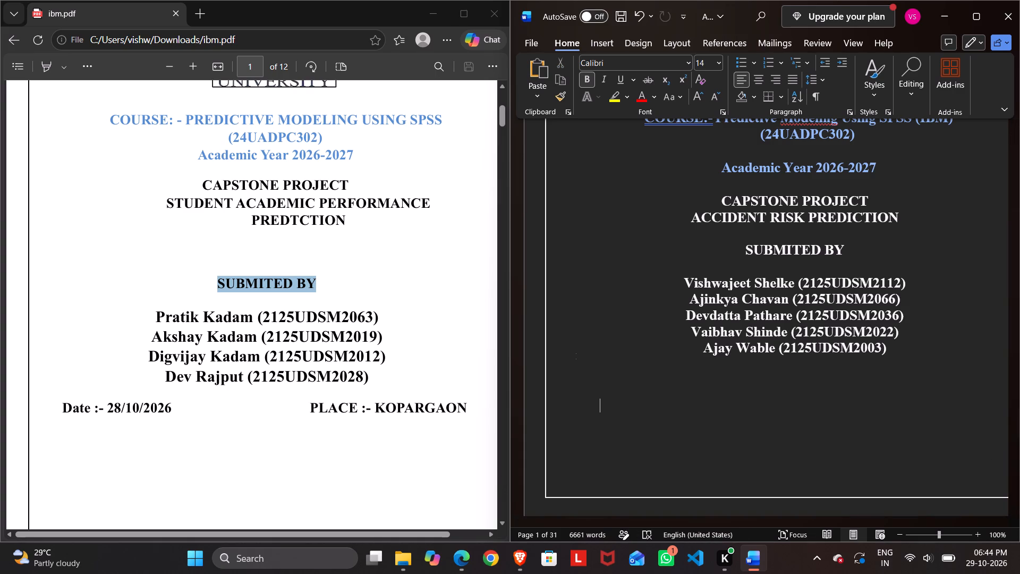
Copy "Date :- 28/10/2026" from the ibm.pdf cover into the emptied signature area of the Word cover page.
left_click_drag(61, 408, 169, 417)
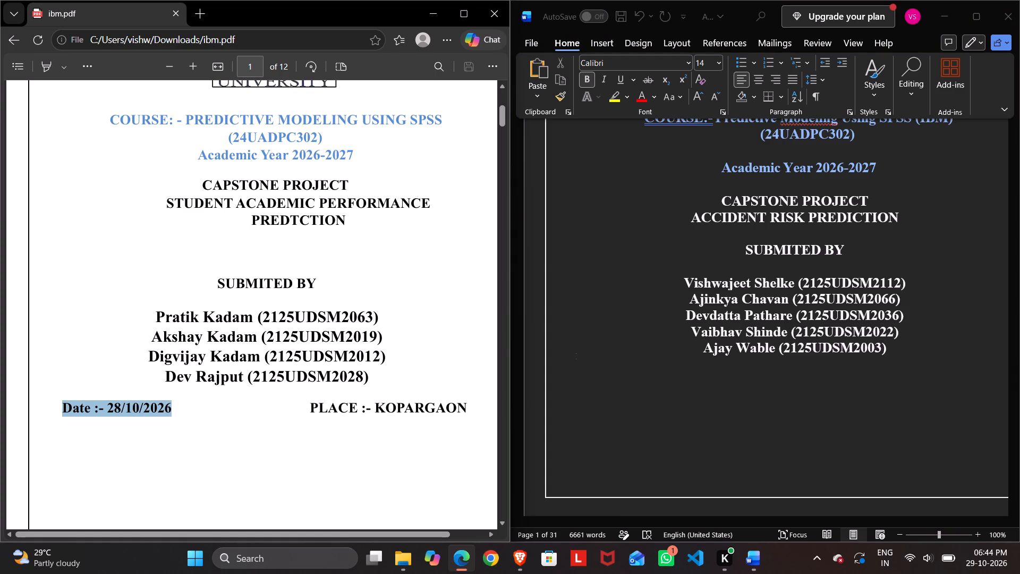
key("ctrl+c")
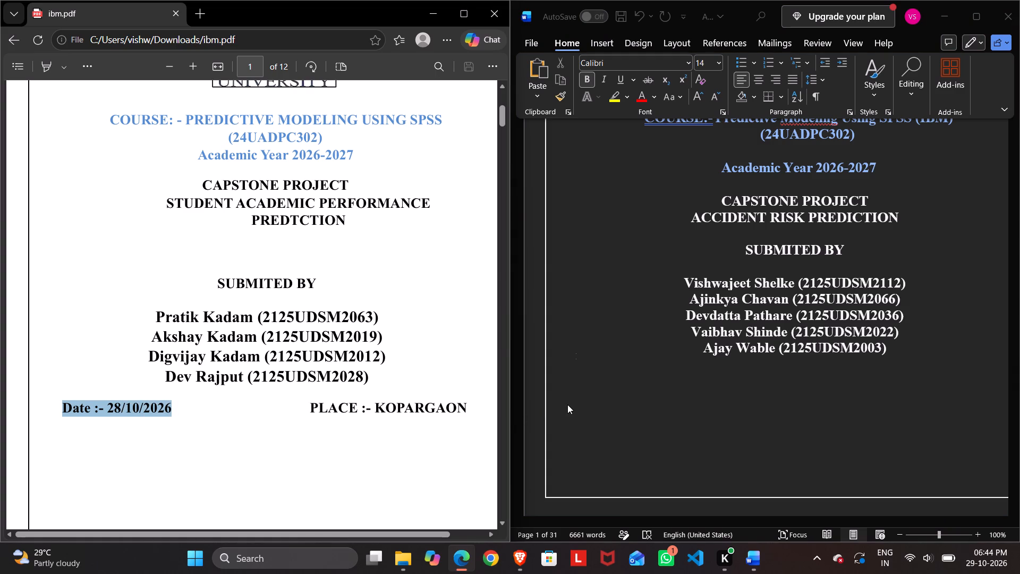
left_click(567, 404)
key("ctrl+v")
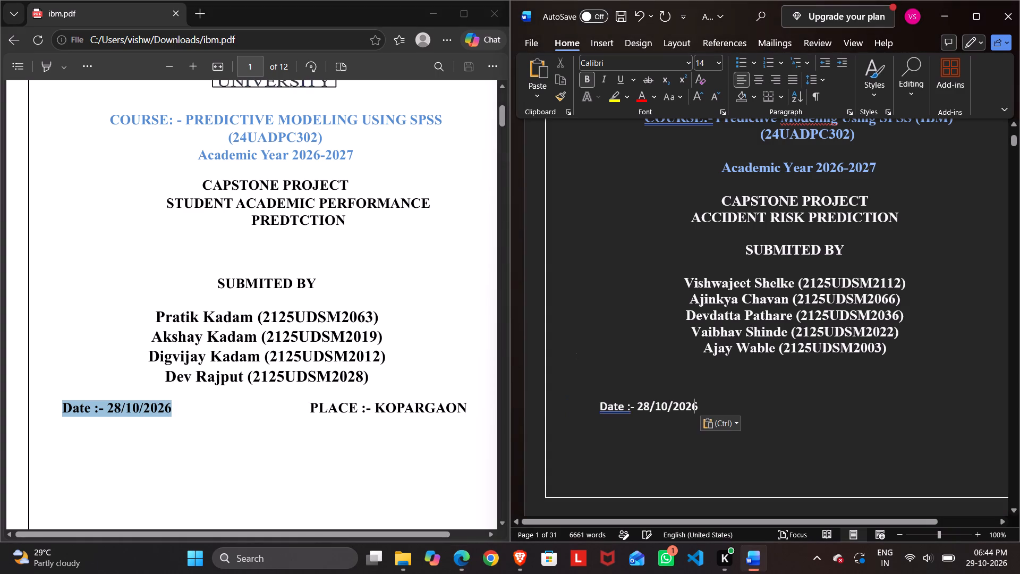
Remove the leading space before the date so it starts at the margin, keeping it on its own line below the student list.
left_click(600, 407)
key("BackSpace")
key("BackSpace")
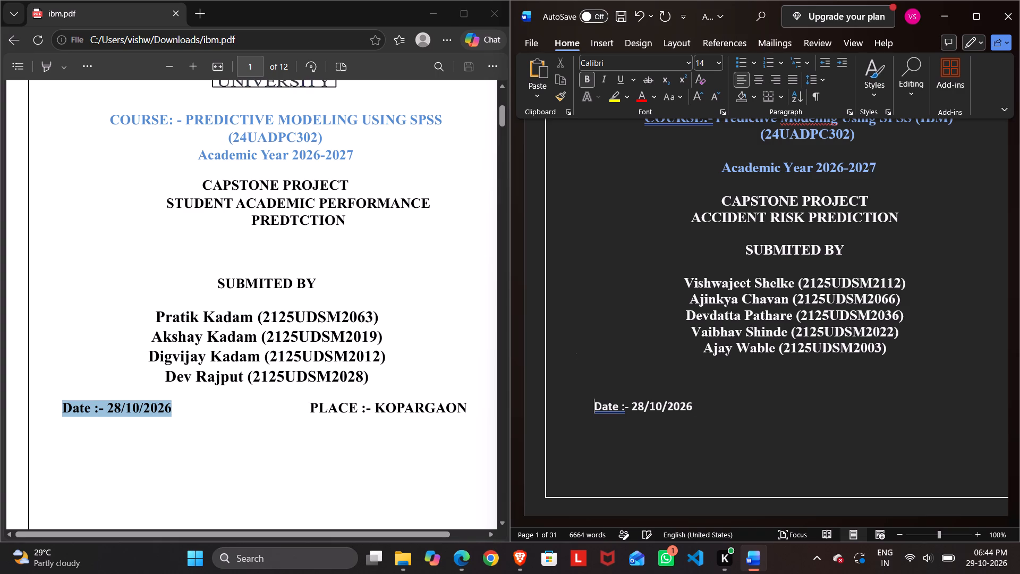
key("BackSpace")
key("BackSpace")
key("BackSpace")
key("BackSpace")
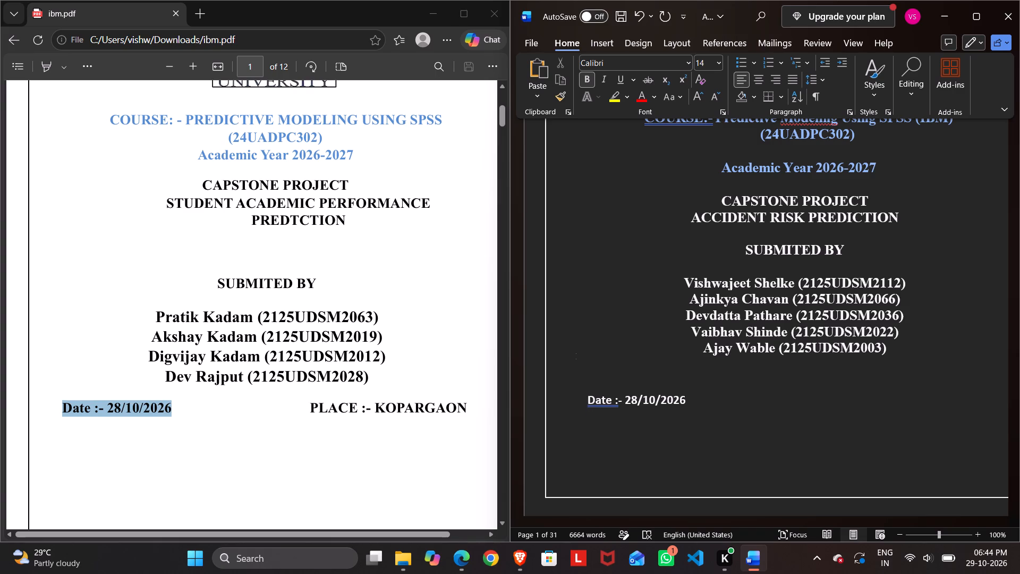
key("Return")
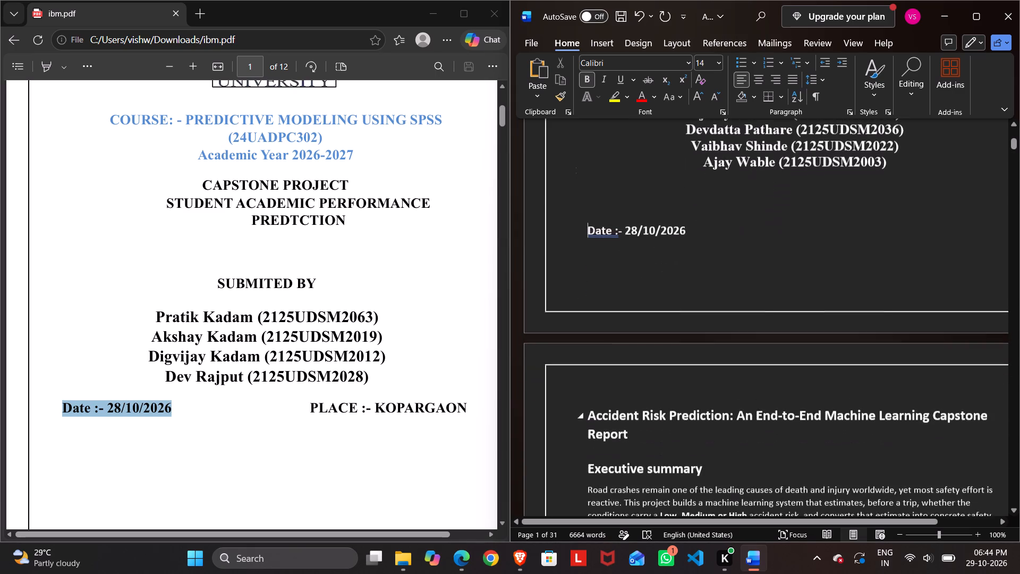
Change the day in the cover page date to 29, making it 29/10/2026.
scroll(701, 426, "up", 2)
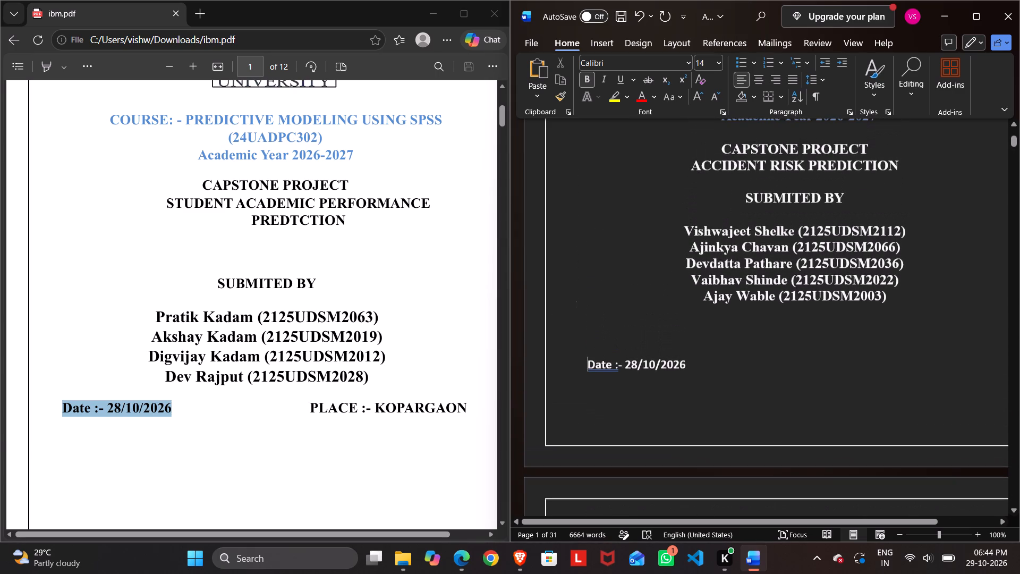
scroll(701, 426, "up", 1)
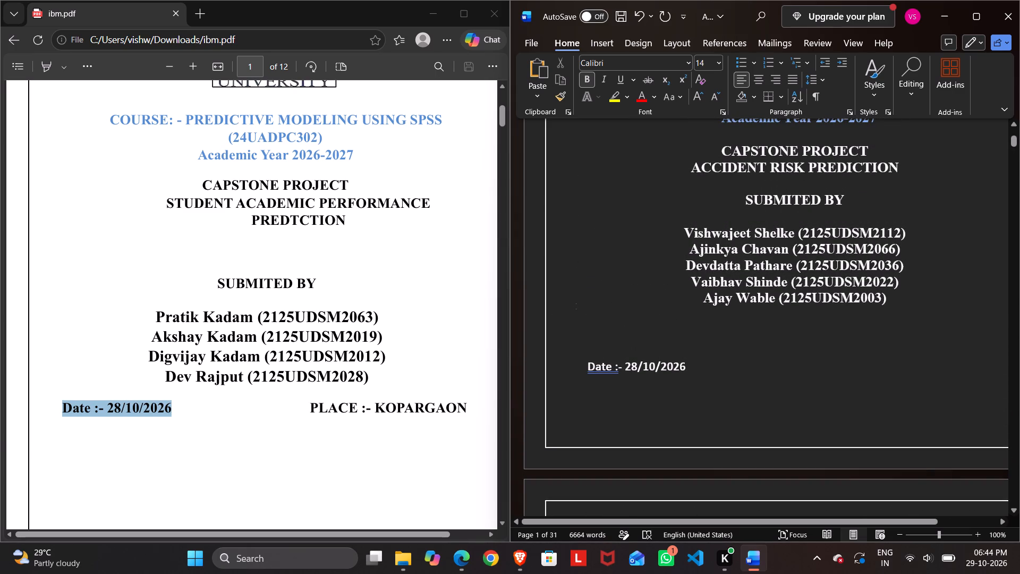
left_click(636, 370)
key("BackSpace")
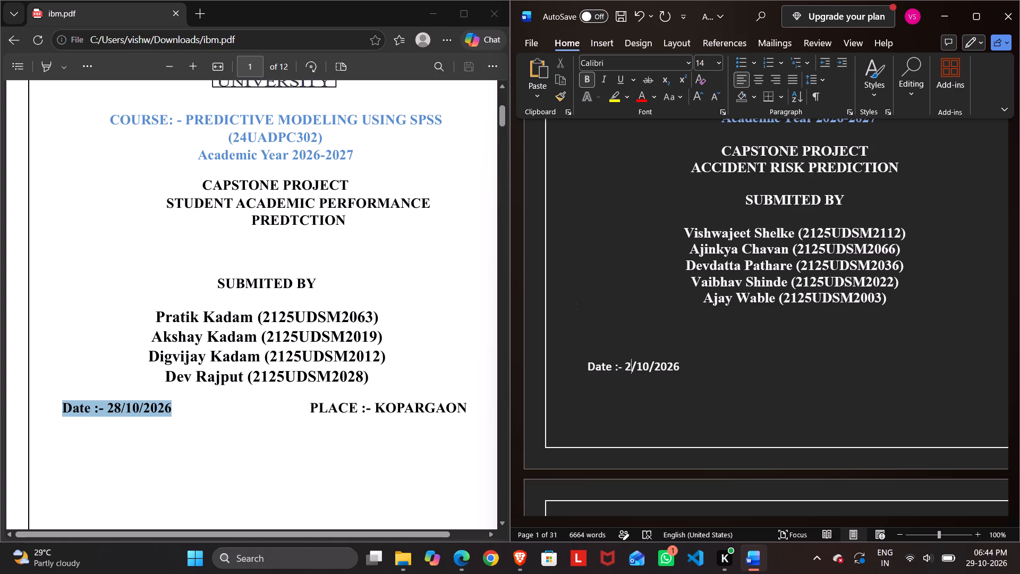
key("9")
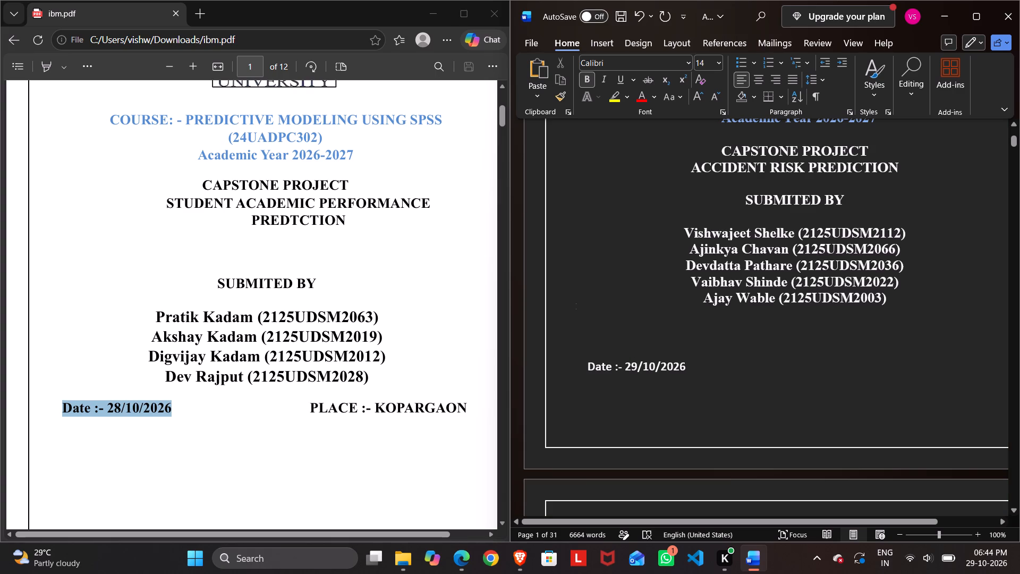
Add a wide gap of spaces after the date and paste "PLACE :- KOPARGAON" from ibm.pdf on the same line.
left_click(691, 367)
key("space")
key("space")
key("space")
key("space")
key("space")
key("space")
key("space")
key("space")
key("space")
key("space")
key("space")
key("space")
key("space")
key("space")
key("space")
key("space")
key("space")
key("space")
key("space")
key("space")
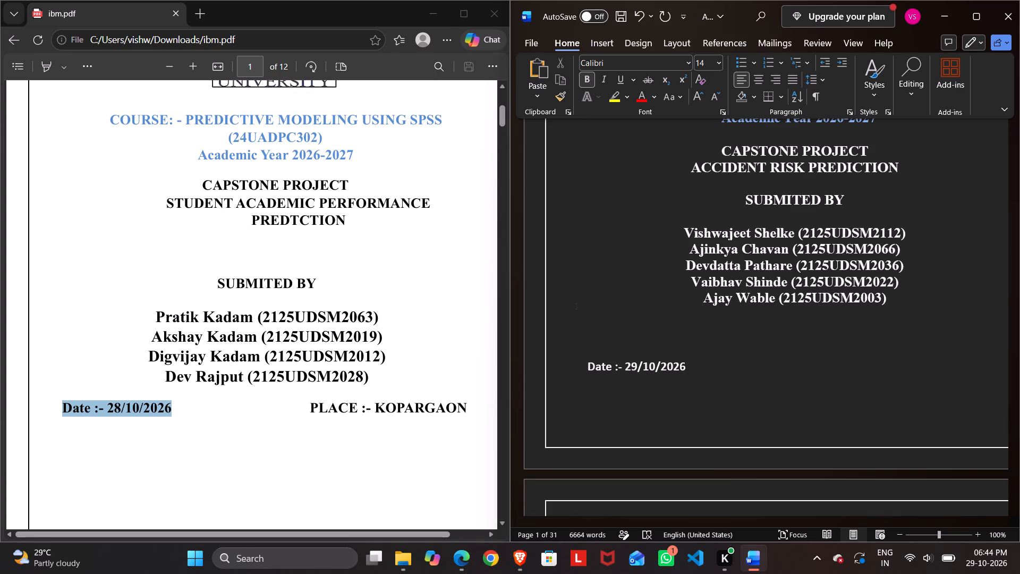
left_click_drag(309, 410, 456, 416)
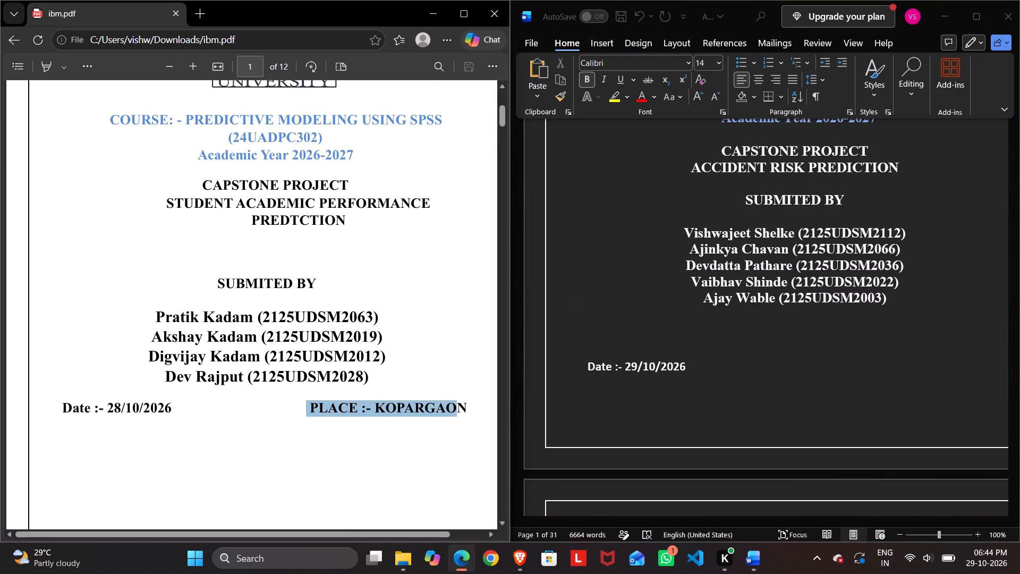
left_click_drag(456, 416, 472, 416)
key("ctrl+c")
left_click(815, 361)
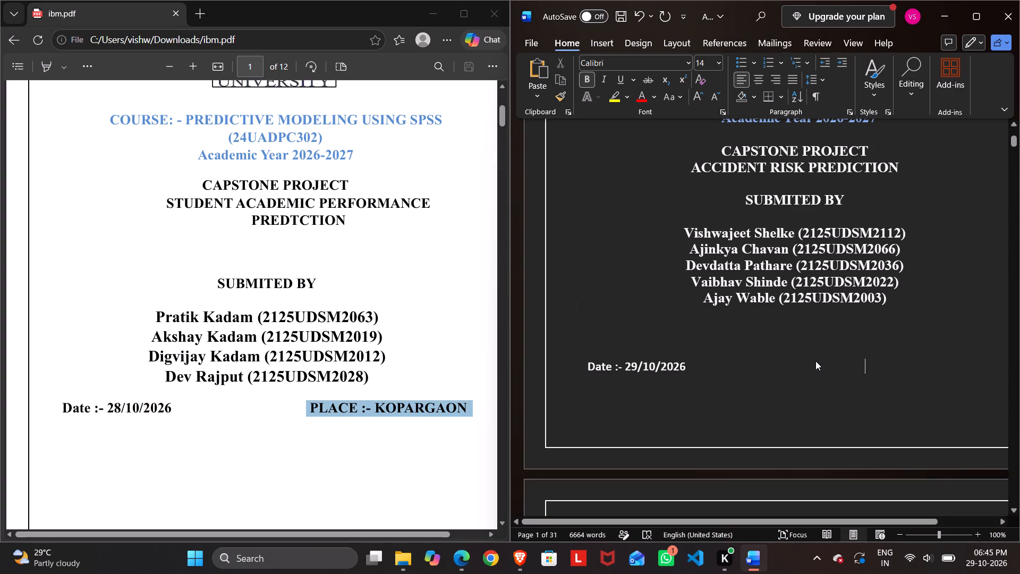
key("ctrl+v")
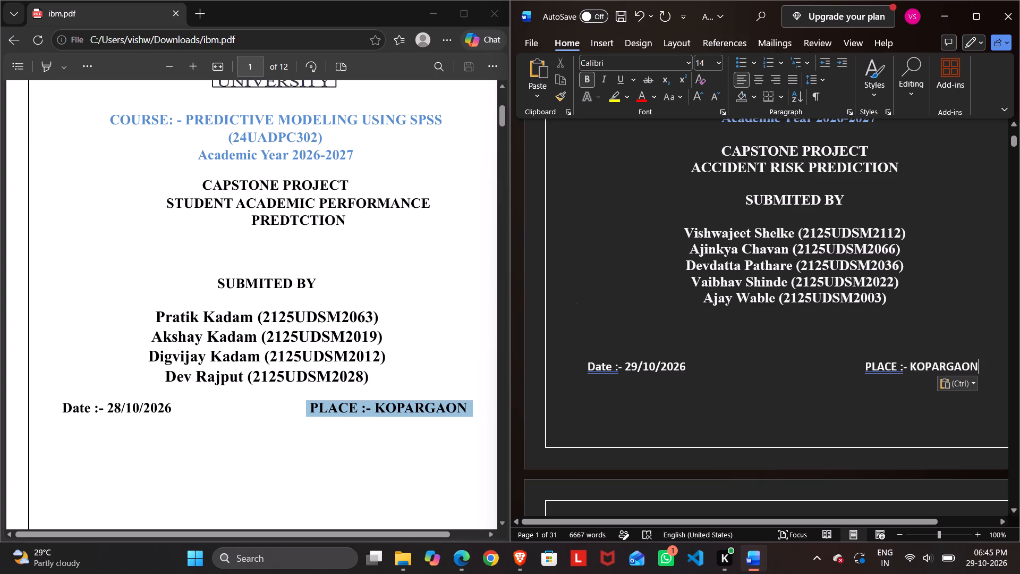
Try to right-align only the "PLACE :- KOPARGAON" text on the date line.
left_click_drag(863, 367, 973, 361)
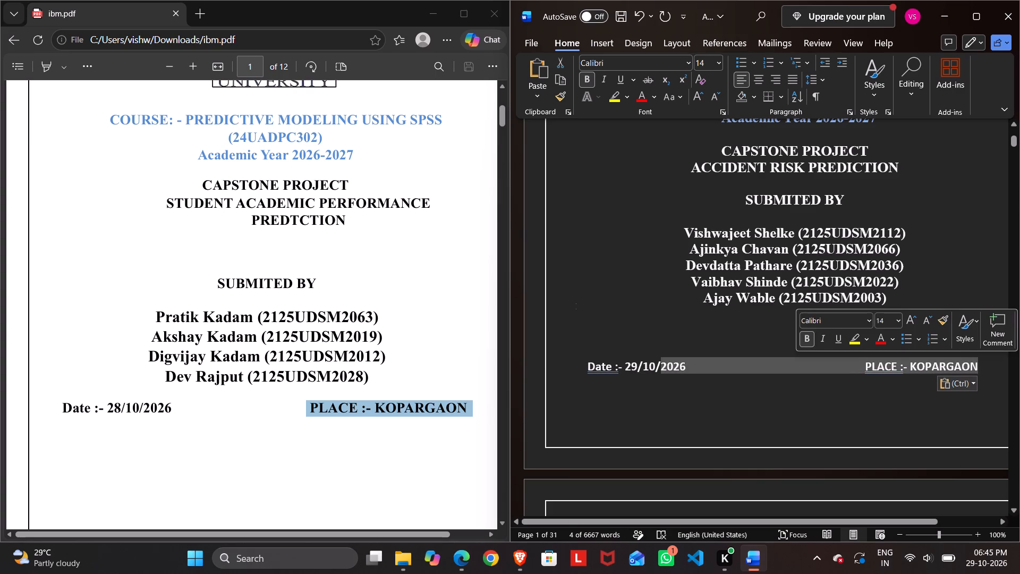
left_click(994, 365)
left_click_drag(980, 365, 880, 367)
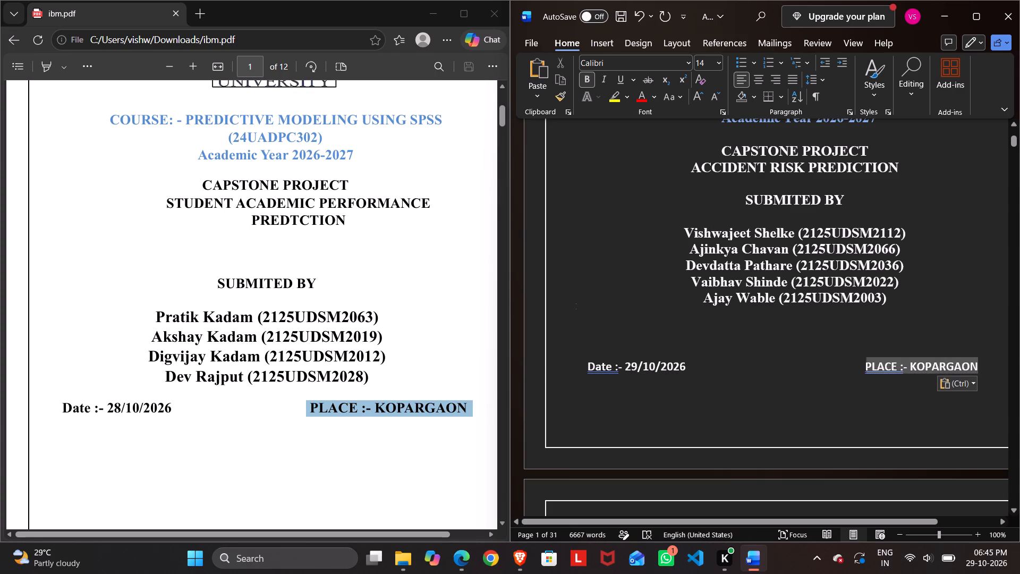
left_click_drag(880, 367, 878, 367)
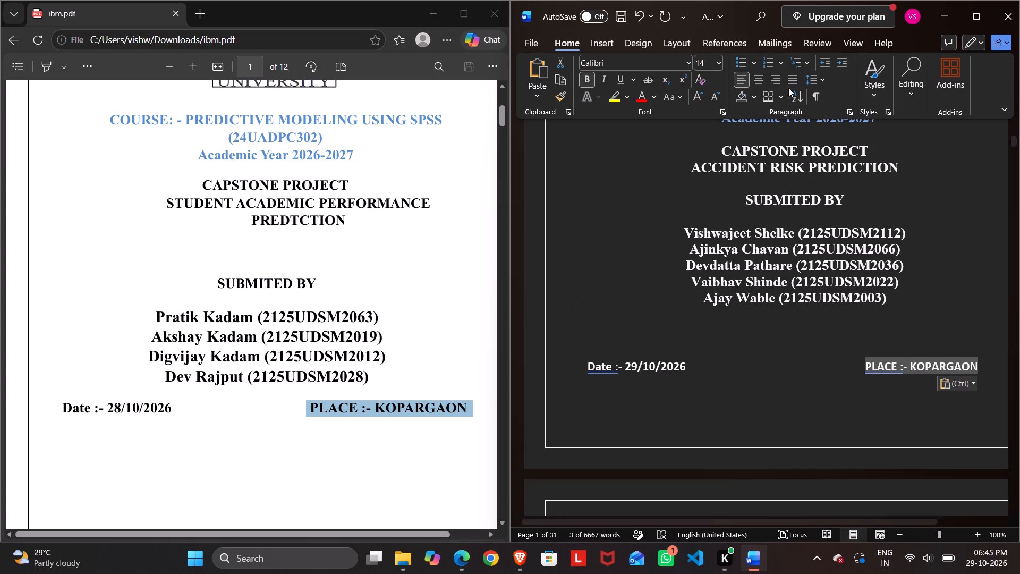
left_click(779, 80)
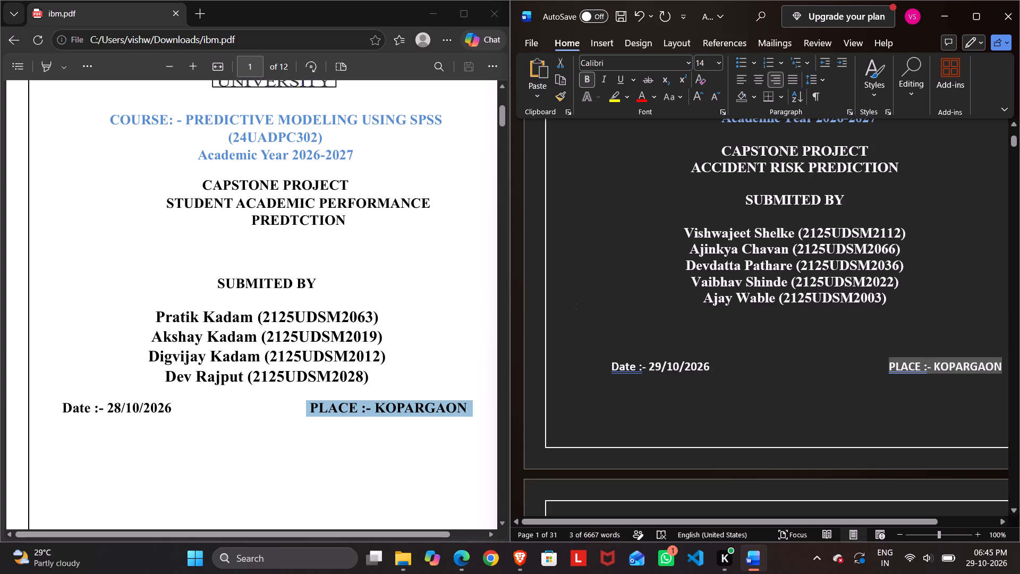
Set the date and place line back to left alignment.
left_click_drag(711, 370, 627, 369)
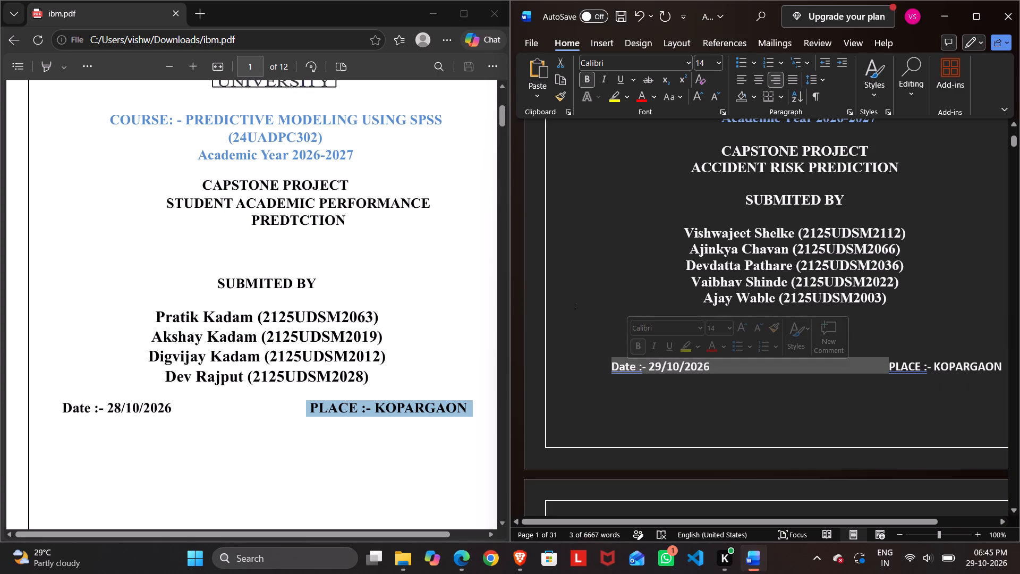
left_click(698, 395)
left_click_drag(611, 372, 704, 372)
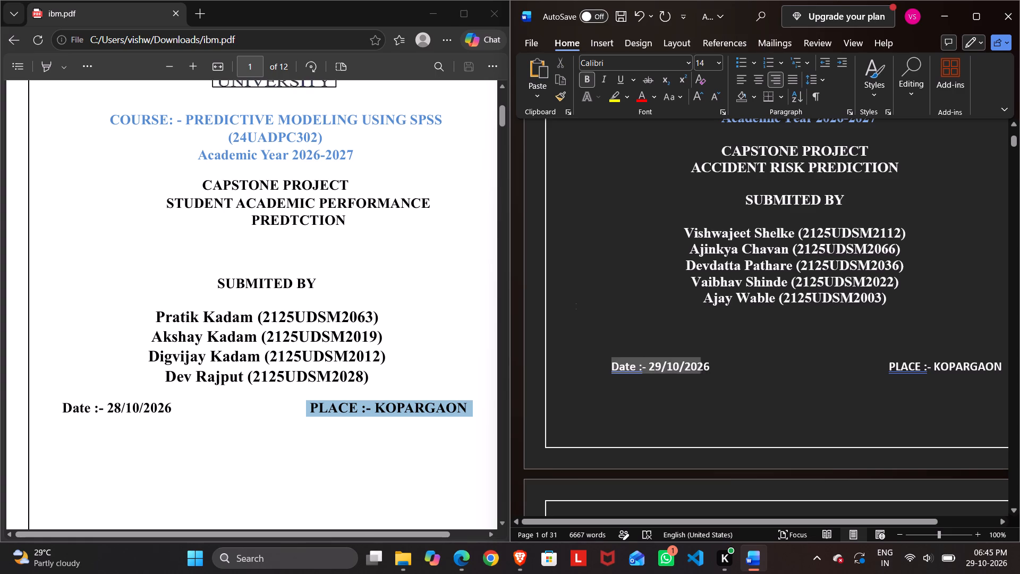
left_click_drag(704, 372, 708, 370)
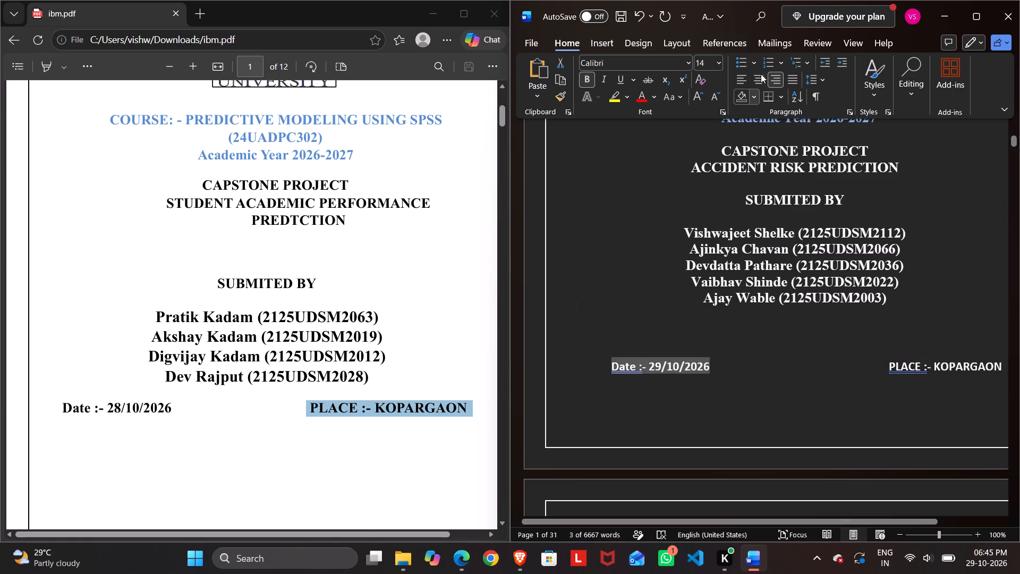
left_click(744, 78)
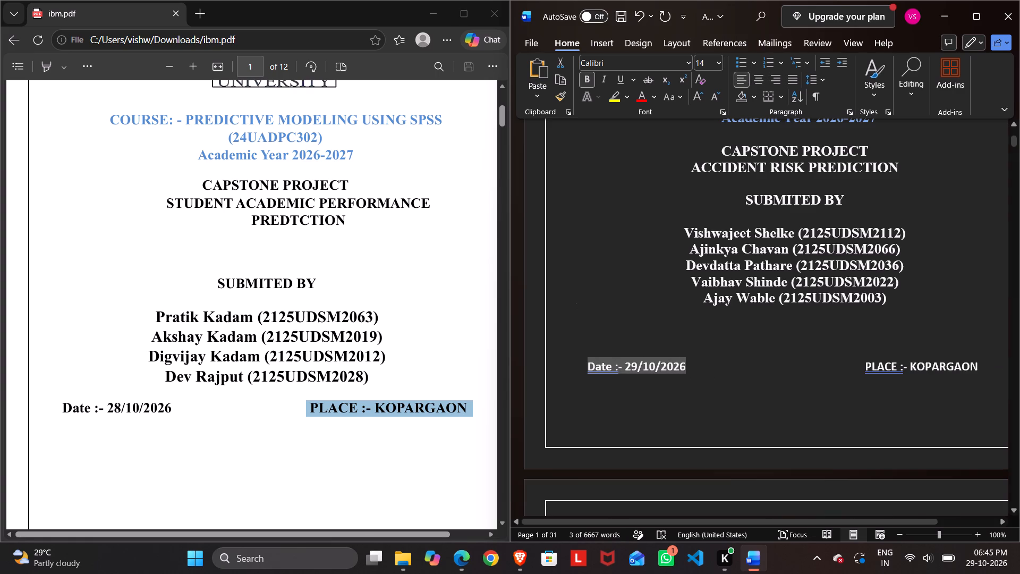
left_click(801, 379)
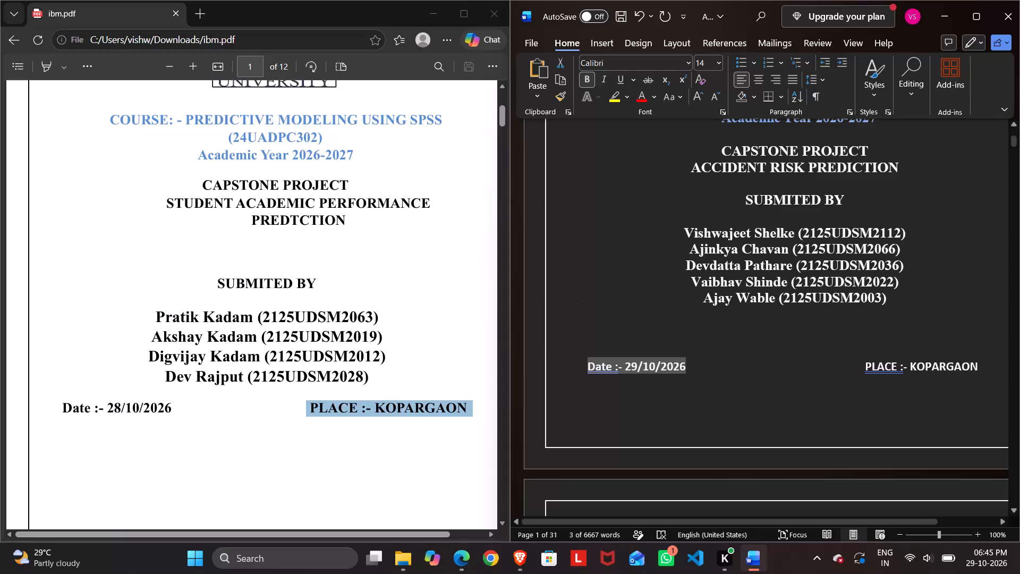
Maximize the Word window and review the cover page from its top.
left_click(970, 13)
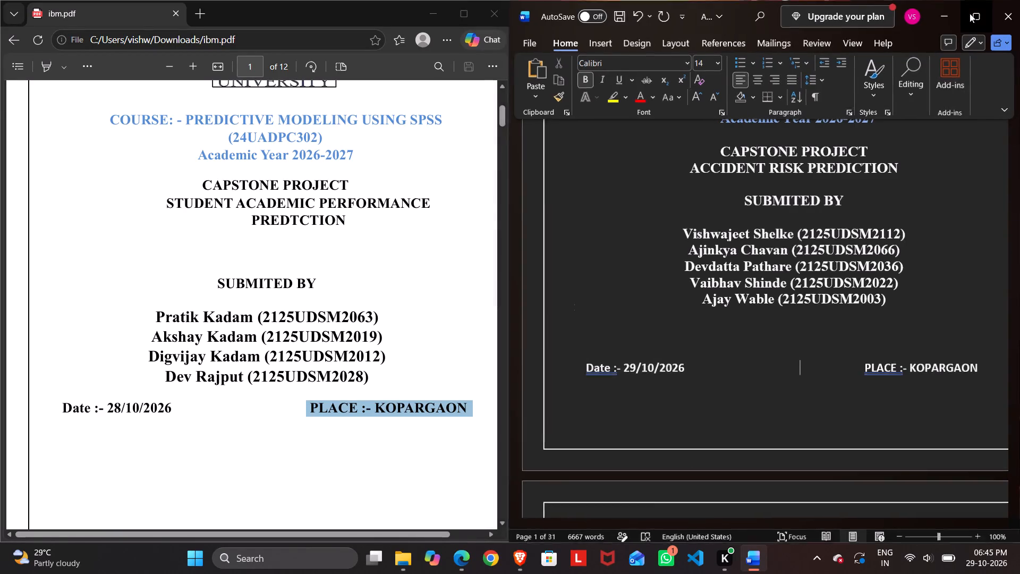
left_click(706, 220)
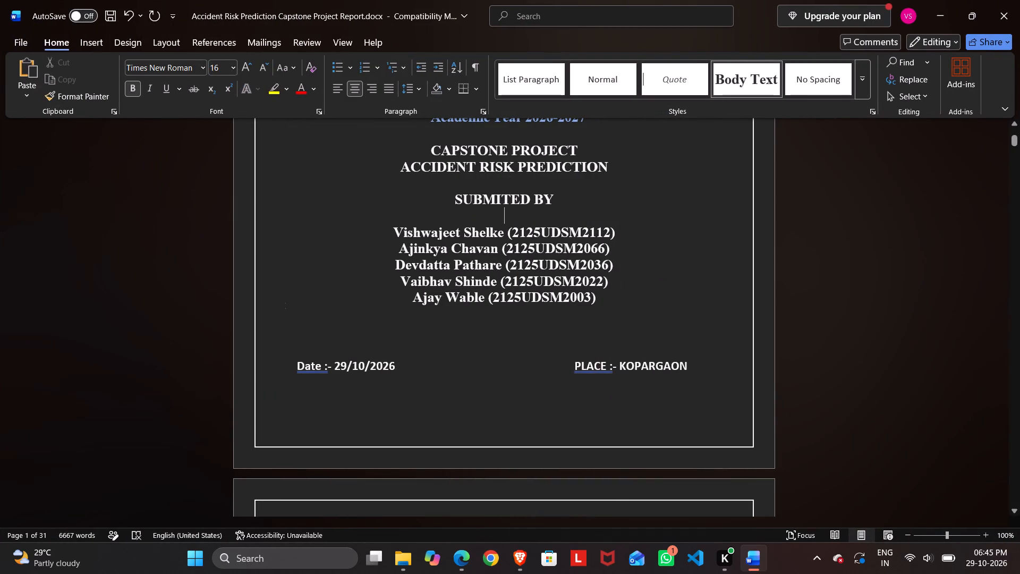
scroll(675, 225, "up", 7)
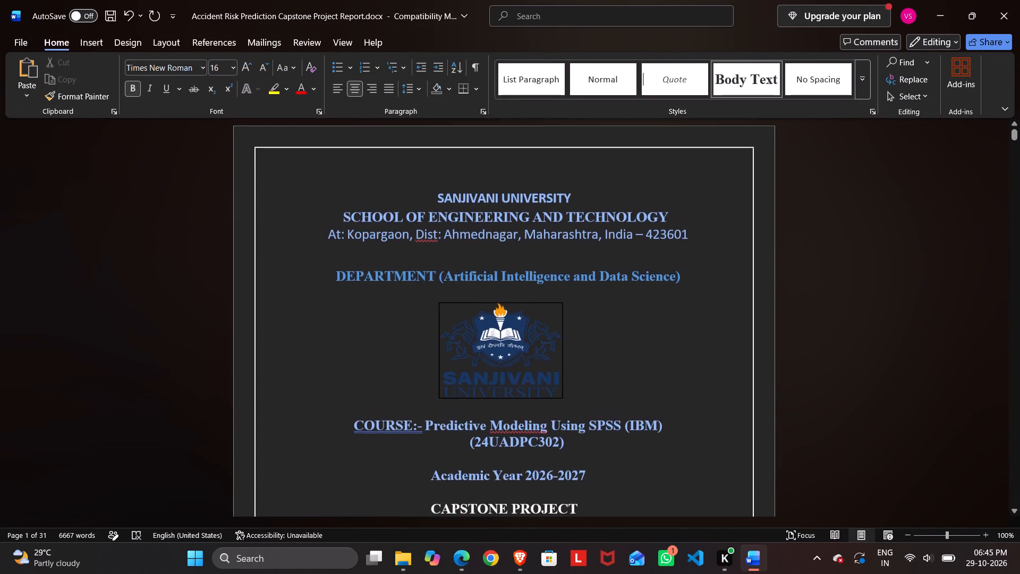
Read through the whole report from the cover page down to the References list on the last page.
scroll(675, 225, "down", 4)
scroll(675, 225, "up", 11)
scroll(675, 225, "down", 5)
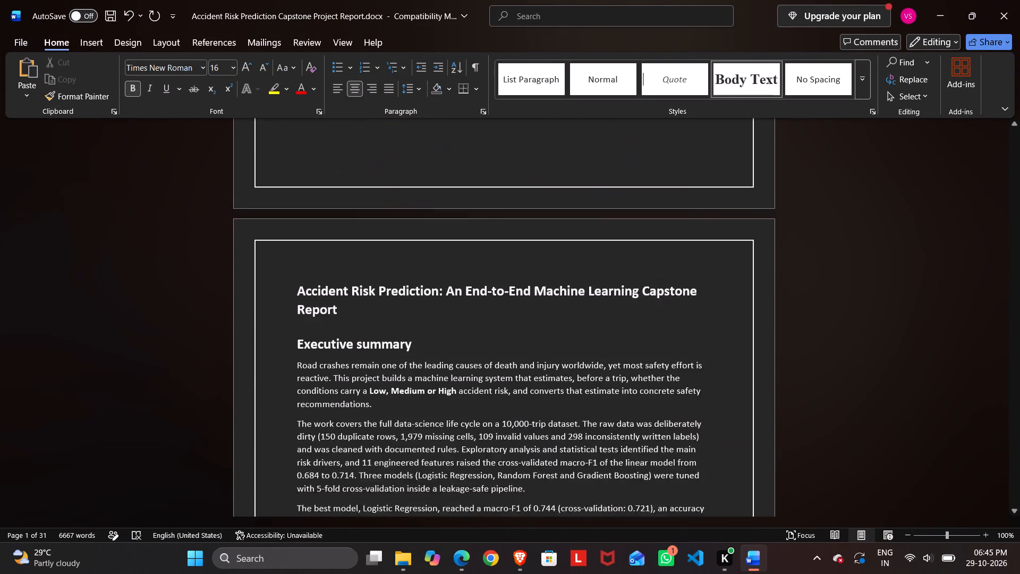
scroll(675, 225, "down", 4)
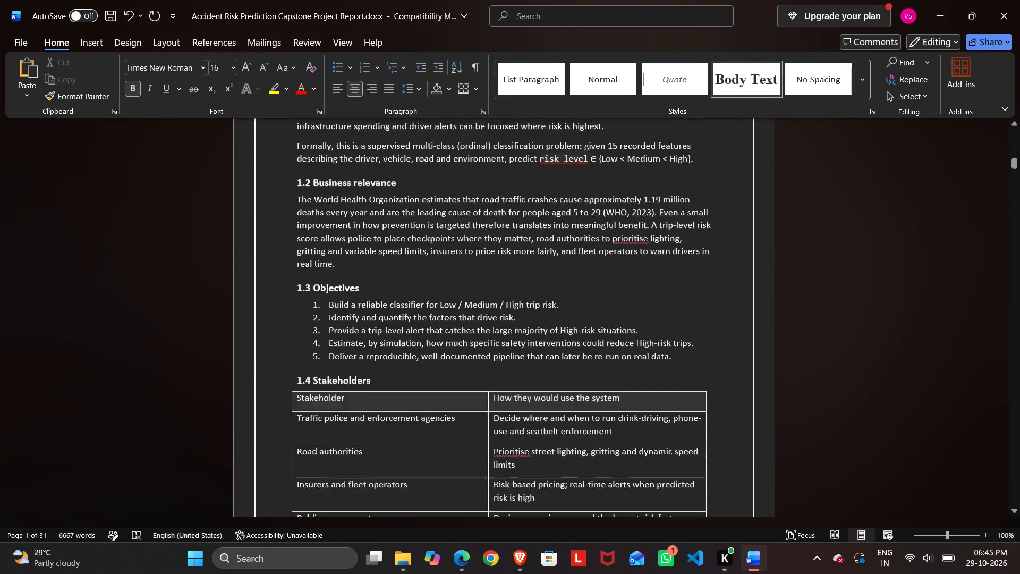
scroll(675, 225, "down", 7)
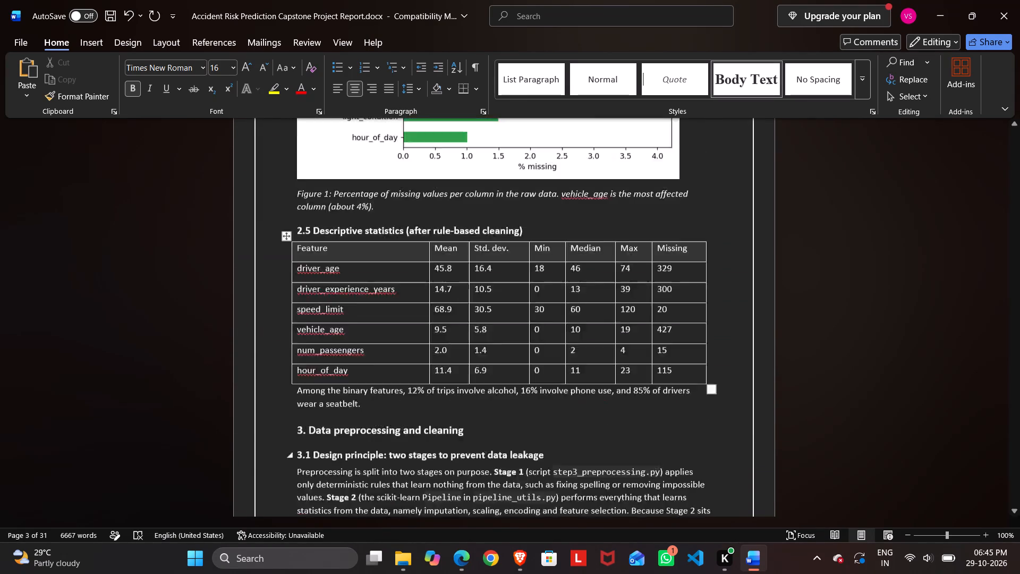
scroll(675, 225, "down", 4)
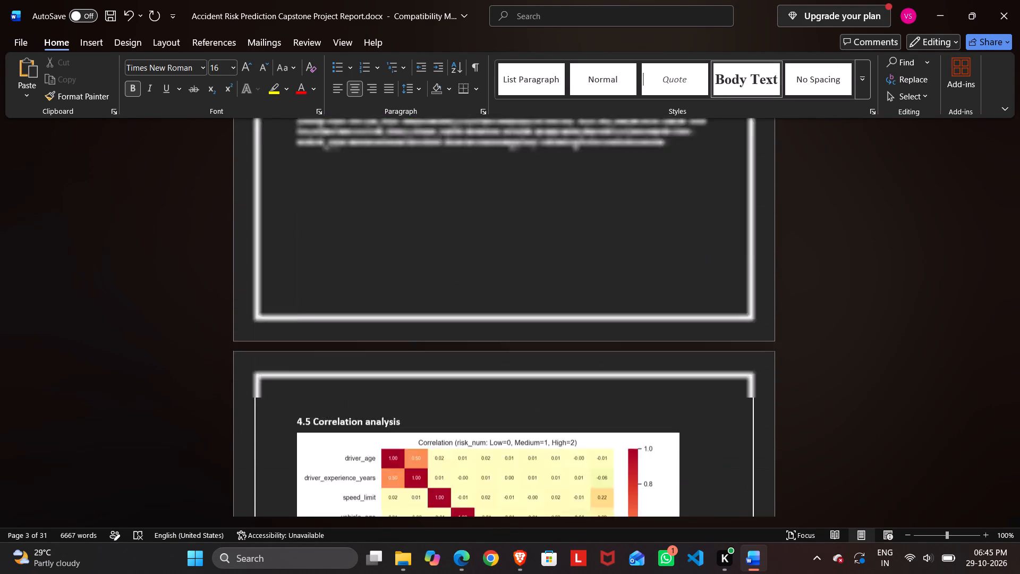
scroll(675, 225, "down", 6)
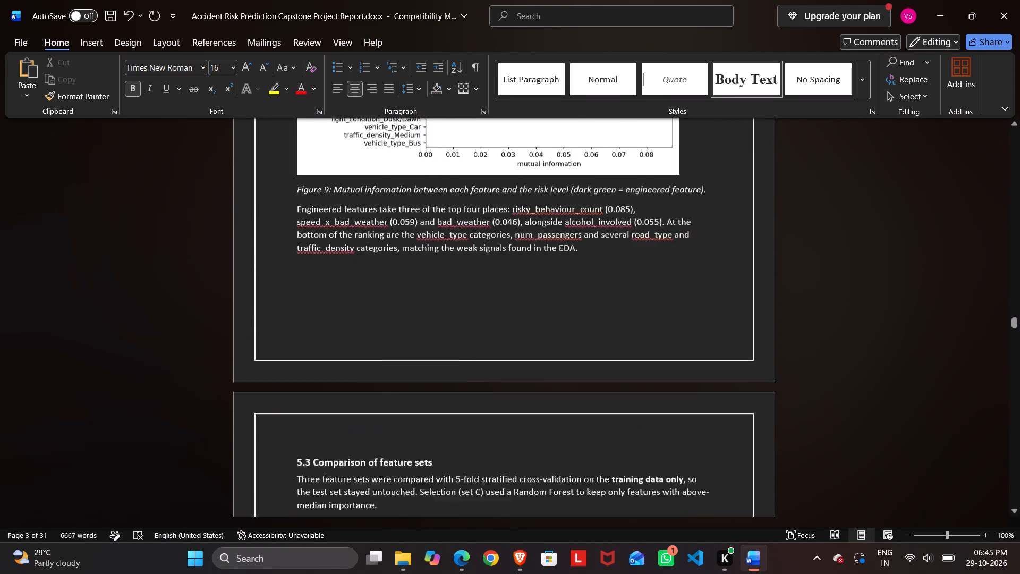
scroll(675, 225, "down", 10)
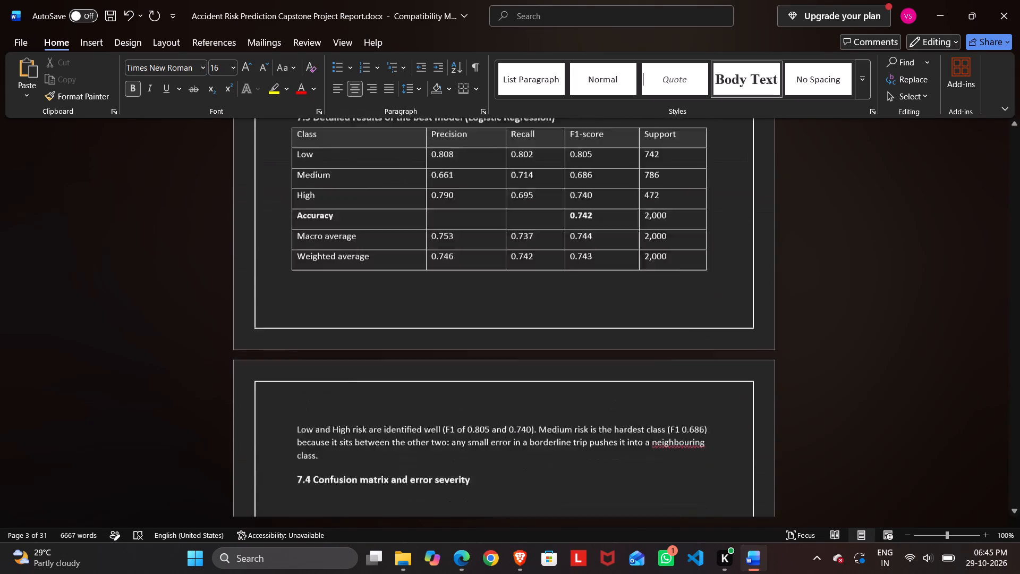
scroll(675, 225, "down", 8)
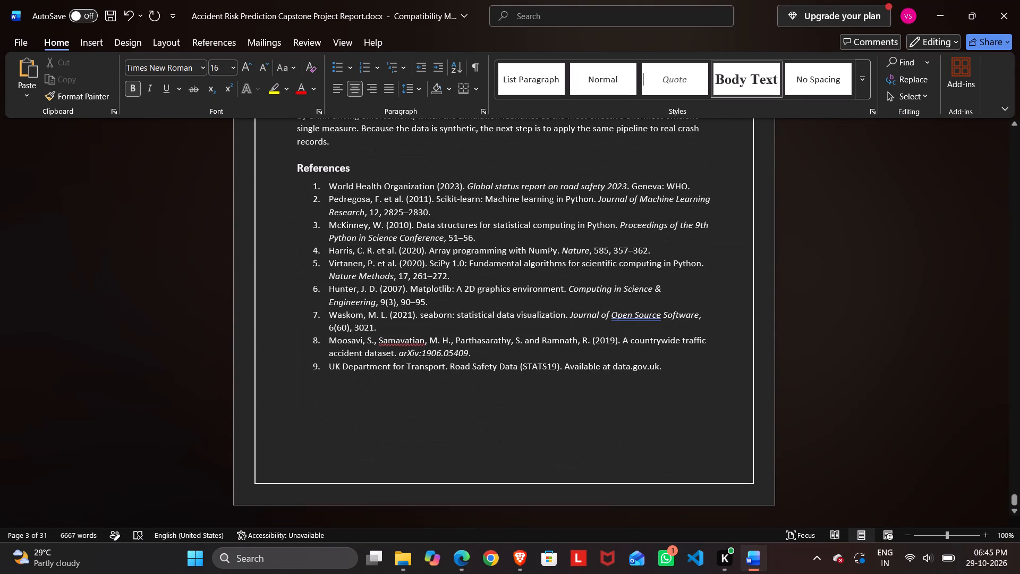
scroll(675, 225, "down", 1)
right_click(675, 225)
left_click(462, 401)
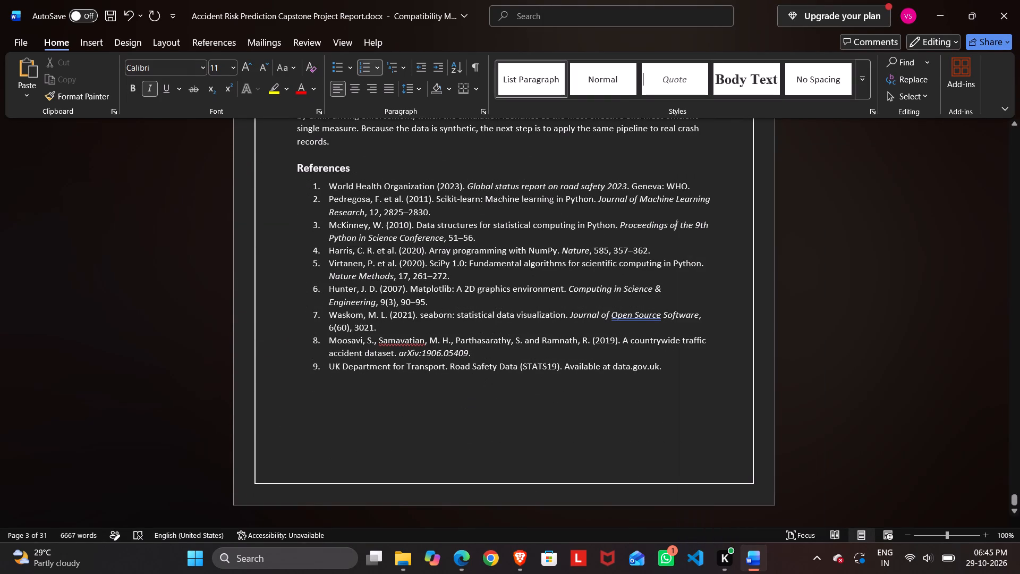
Return to the cover page and check its headings, course details, project title, student list, date and place.
left_click(32, 42)
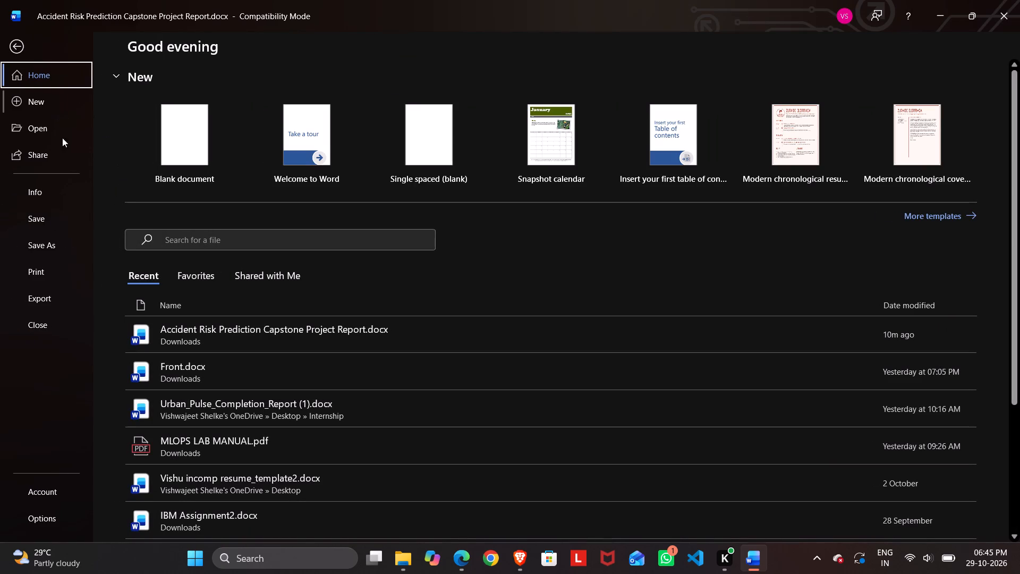
left_click(16, 48)
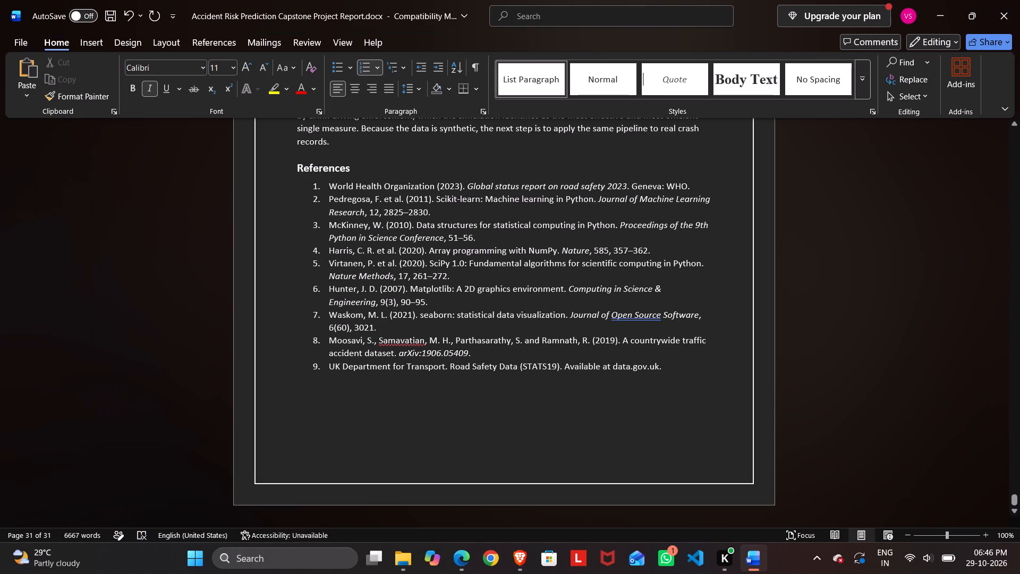
left_click(1013, 159)
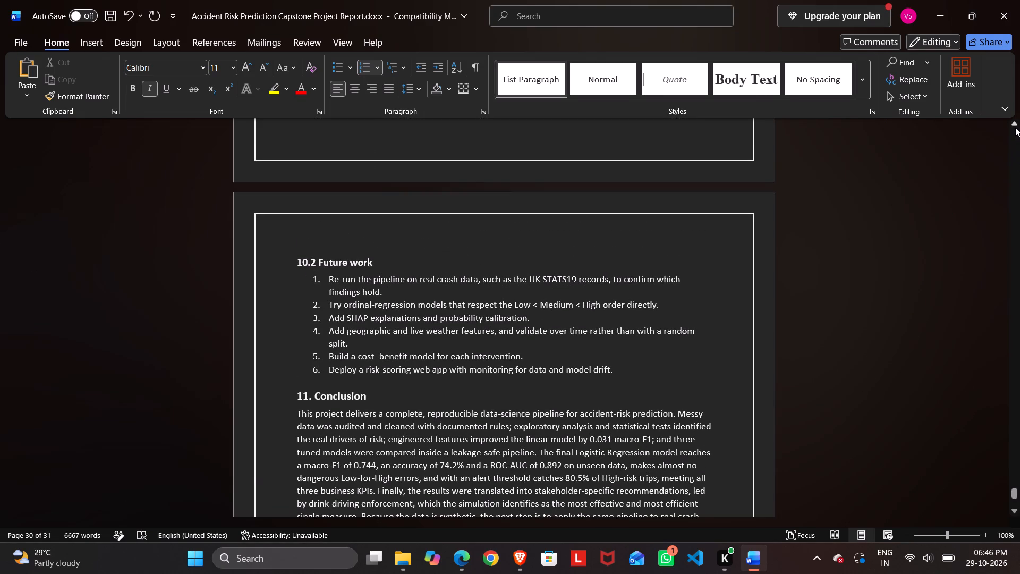
left_click(1015, 127)
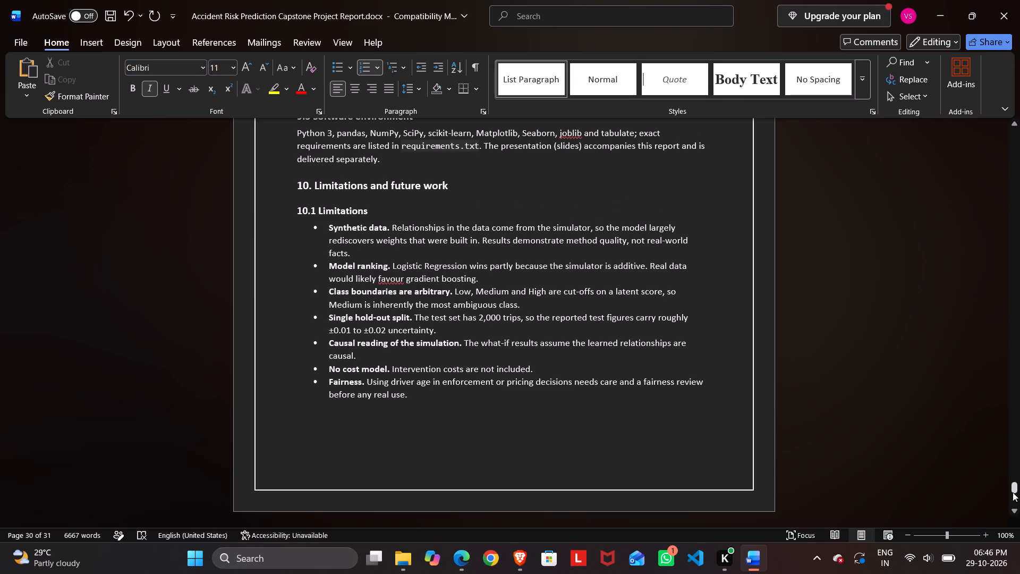
left_click_drag(1013, 492, 993, 167)
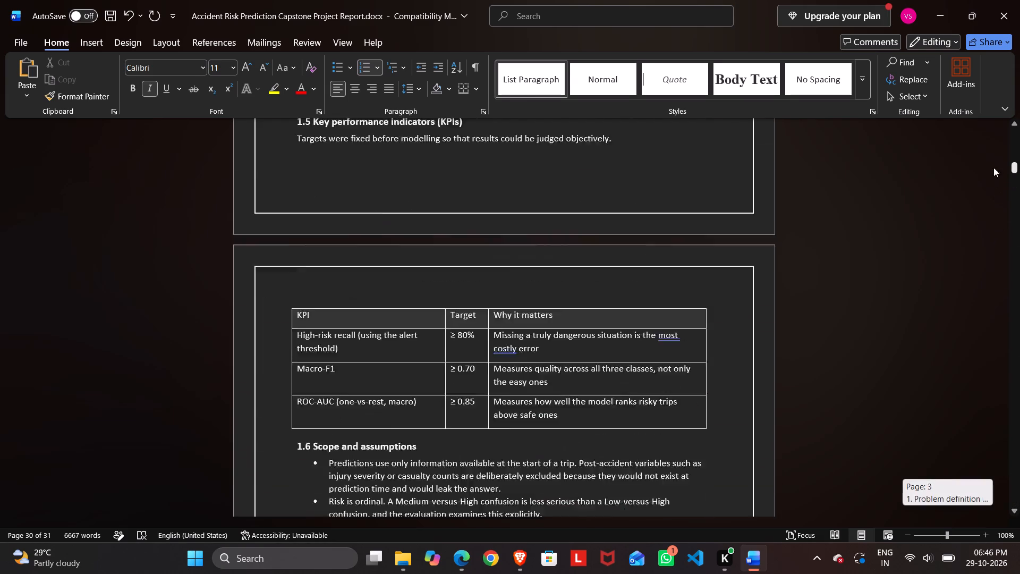
left_click_drag(993, 167, 989, 102)
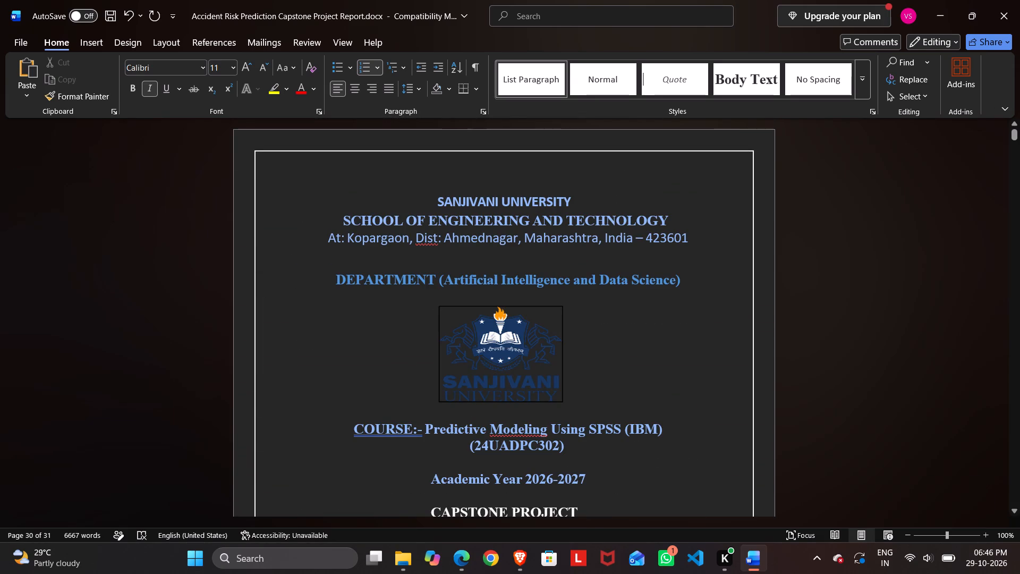
scroll(683, 357, "down", 2)
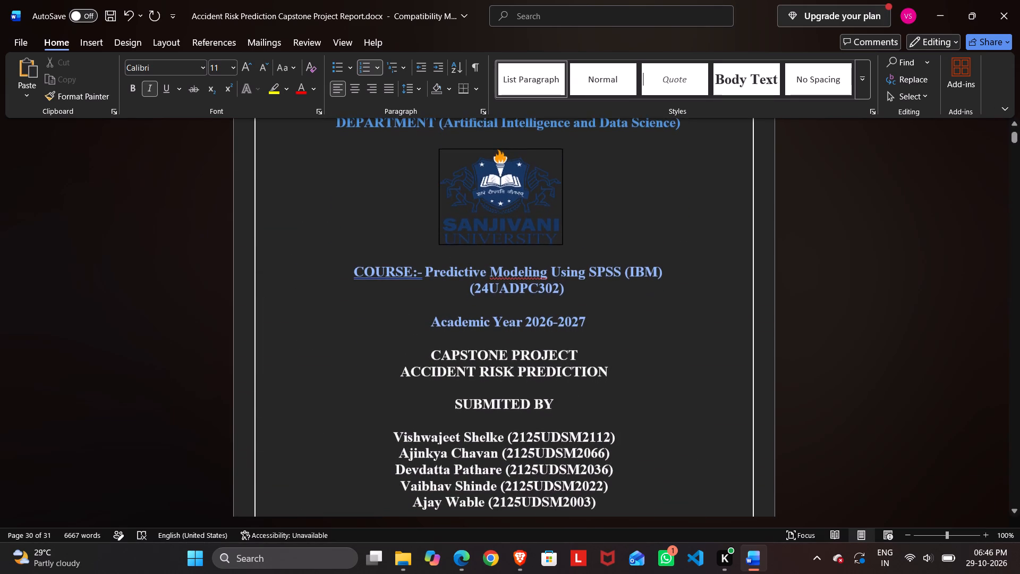
scroll(683, 357, "down", 1)
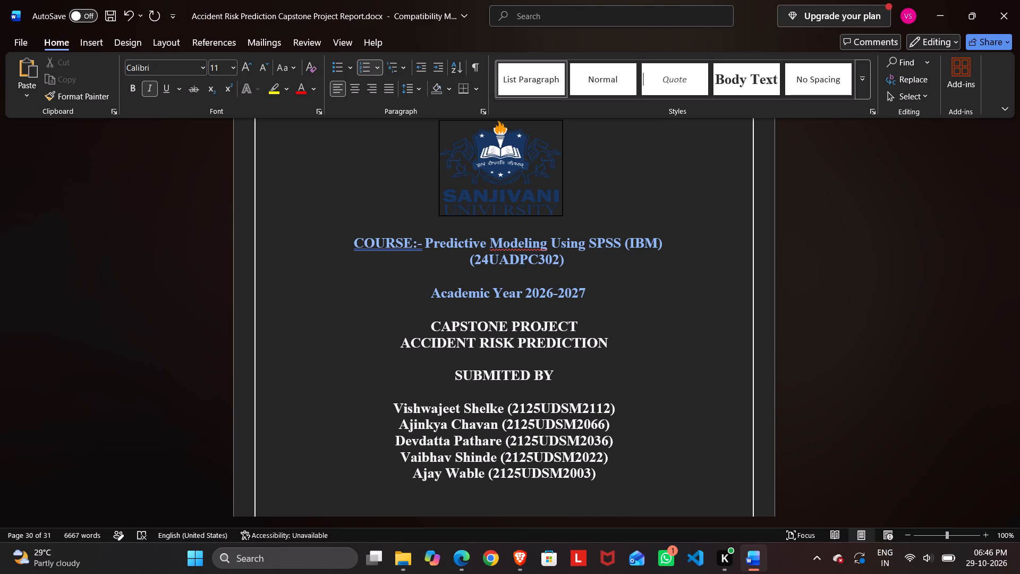
scroll(683, 357, "down", 1)
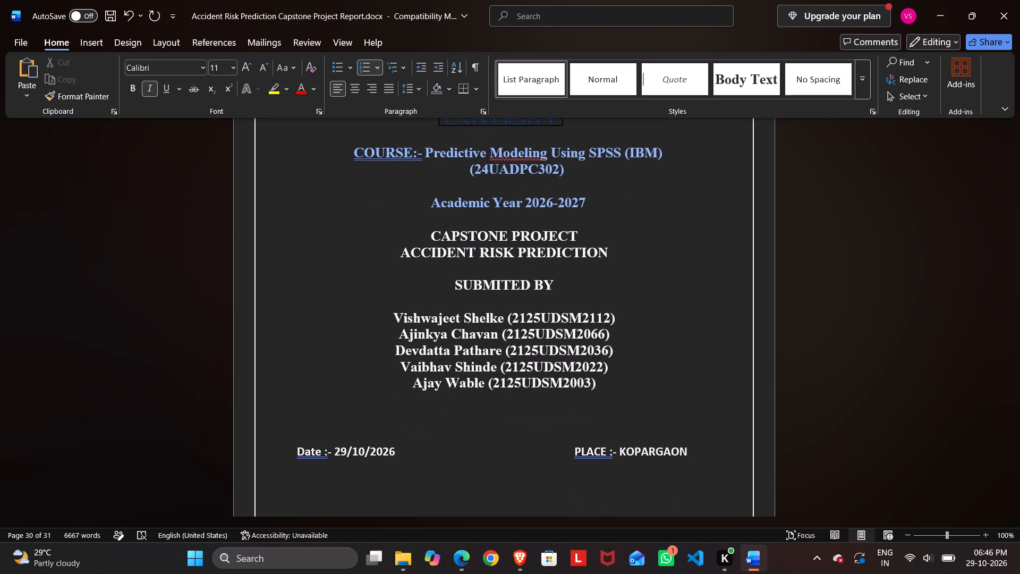
scroll(683, 357, "down", 1)
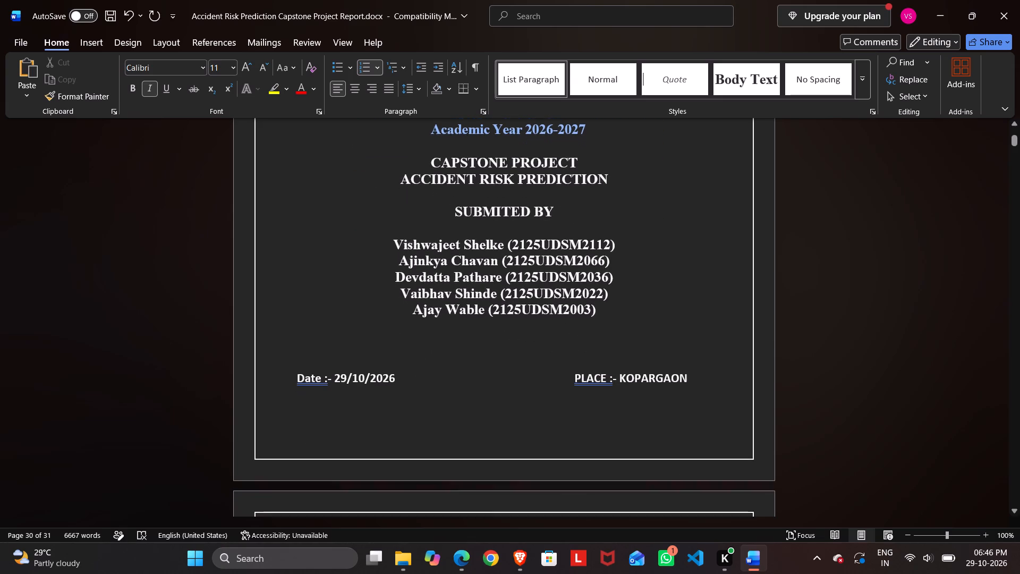
scroll(683, 357, "up", 2)
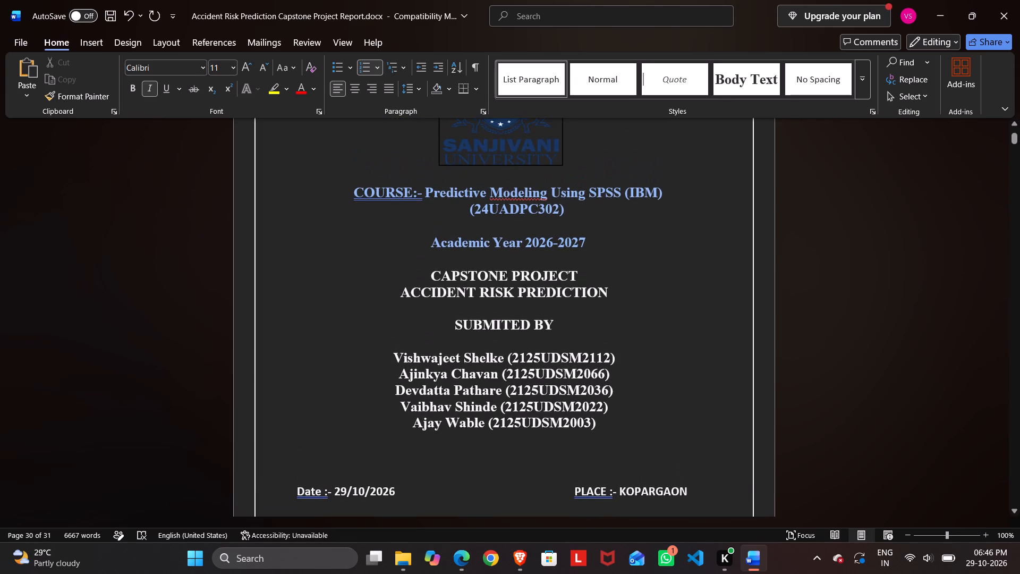
scroll(280, 218, "up", 3)
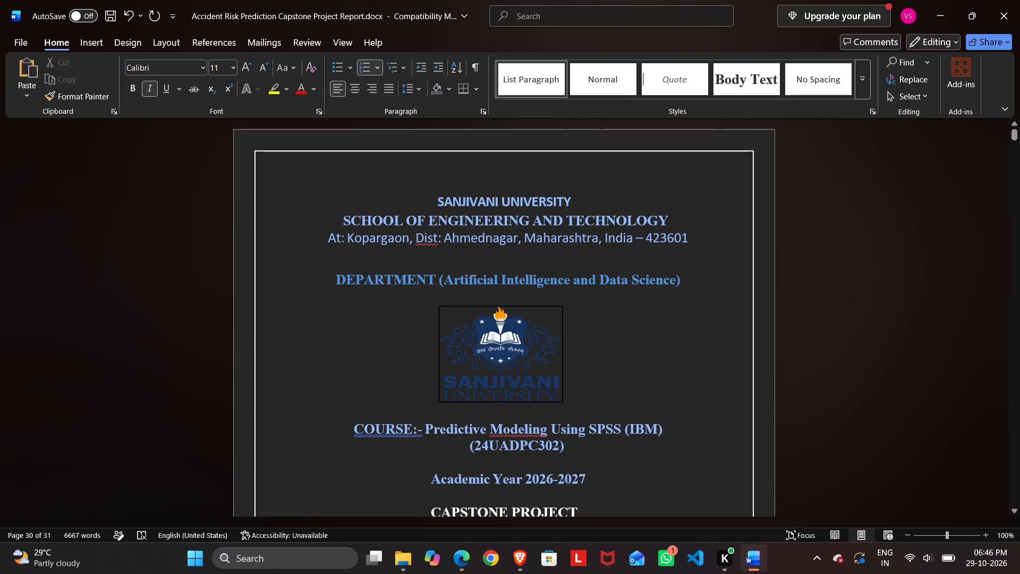
Place the report beside ibm.pdf to compare the two cover pages, and maximize Word again.
key("super+Right")
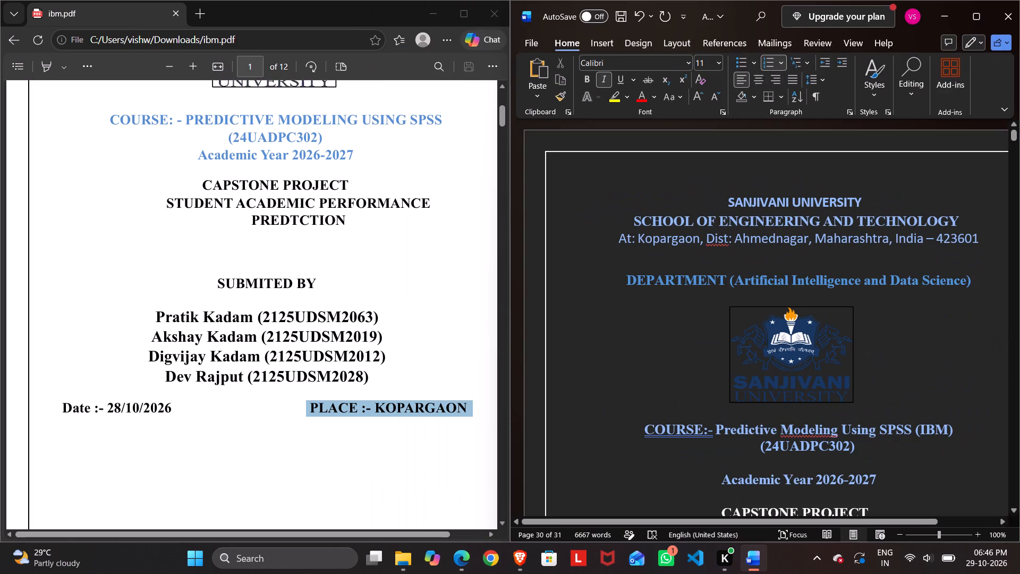
scroll(384, 242, "up", 1)
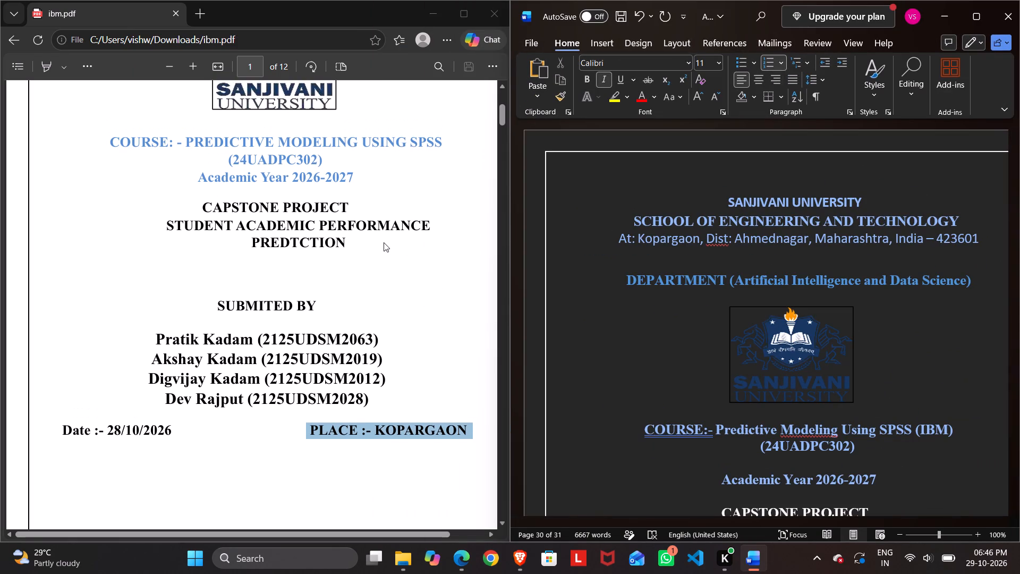
scroll(384, 242, "up", 3)
left_click(972, 7)
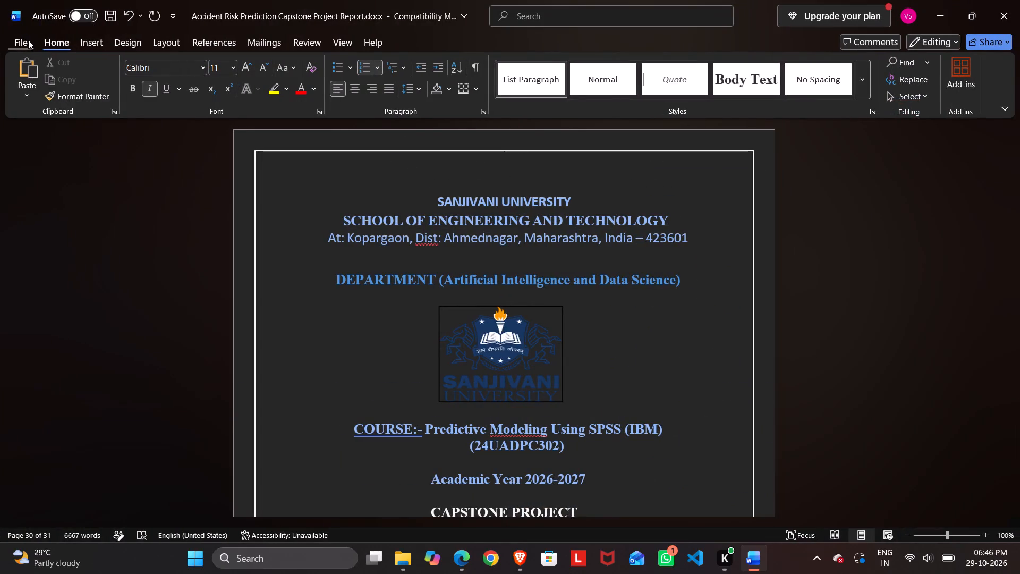
Save the report as a PDF in the Desktop folder, replacing the existing IBM Capstone Project Report.pdf.
left_click(23, 40)
left_click(47, 247)
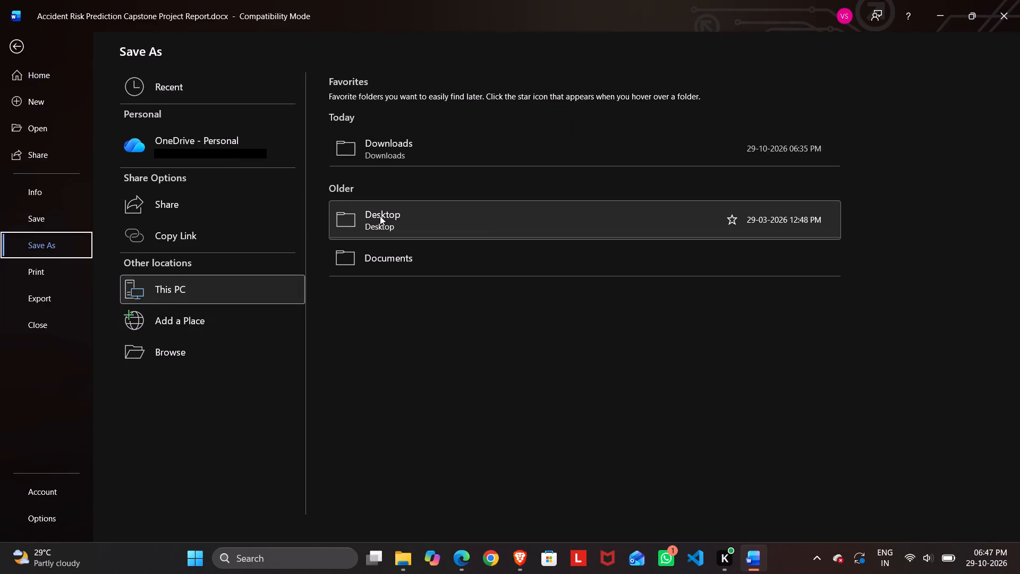
left_click(380, 216)
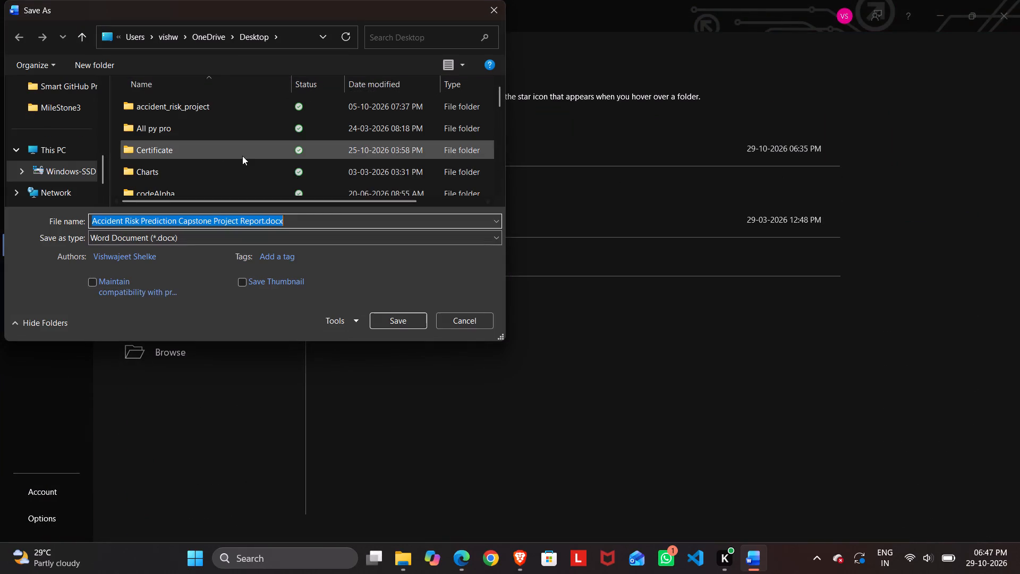
left_click(186, 240)
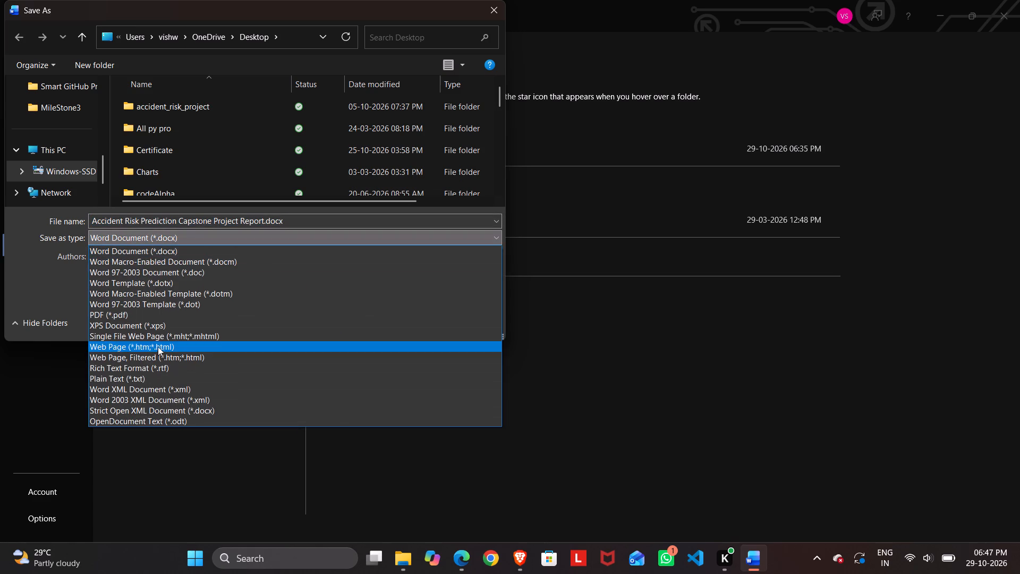
left_click(156, 315)
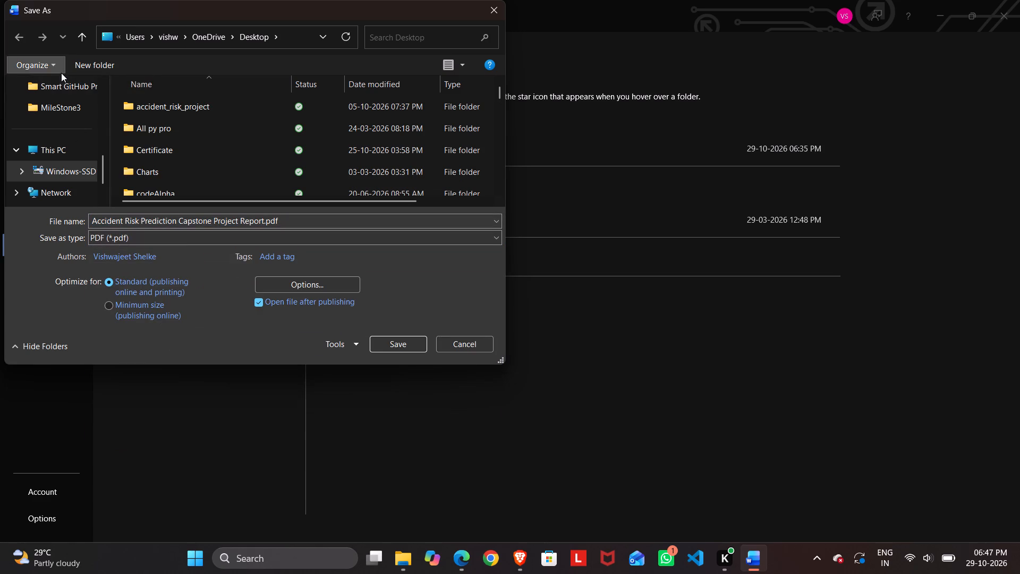
scroll(67, 103, "up", 7)
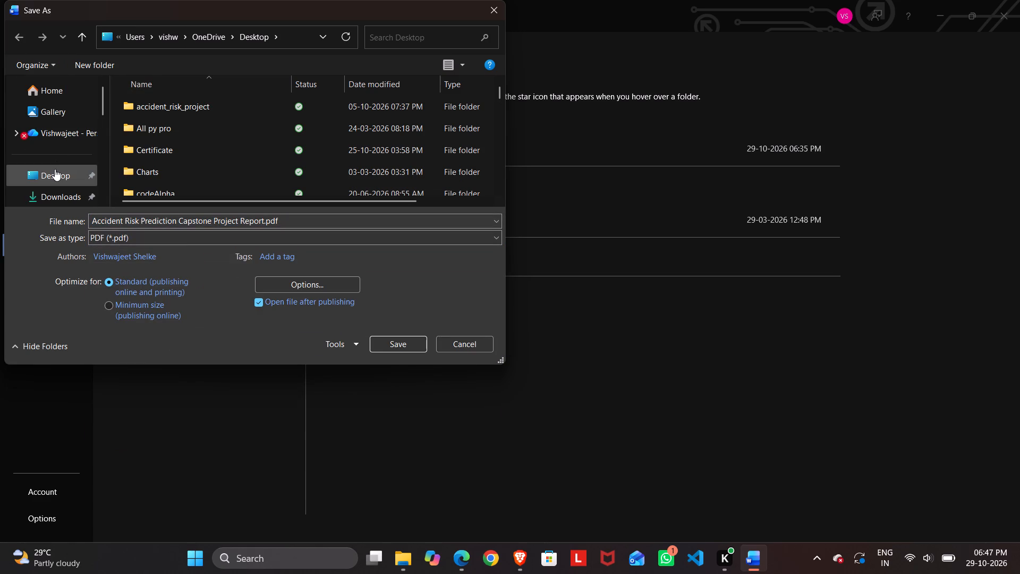
left_click(55, 169)
scroll(240, 144, "down", 12)
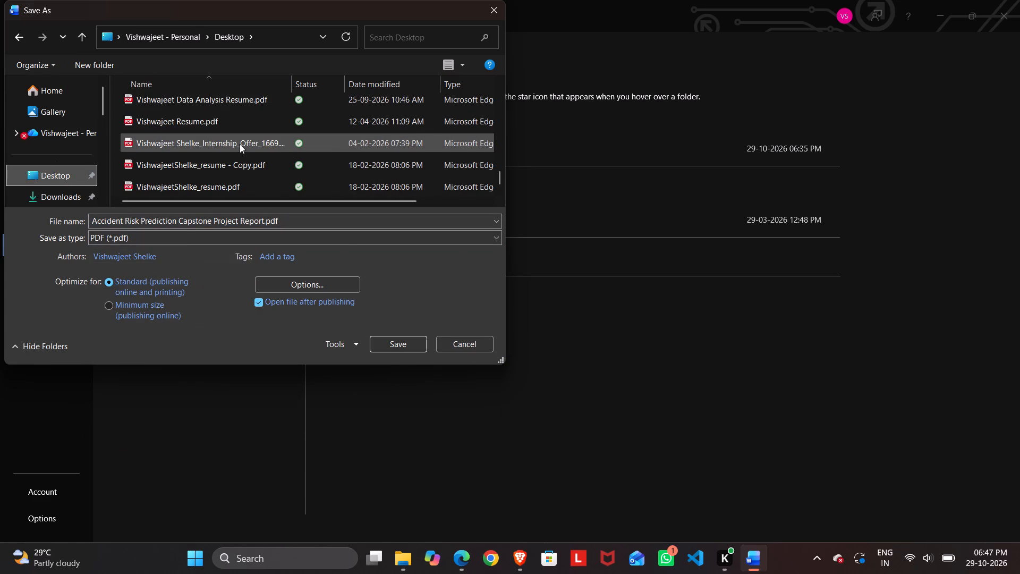
scroll(228, 130, "up", 1)
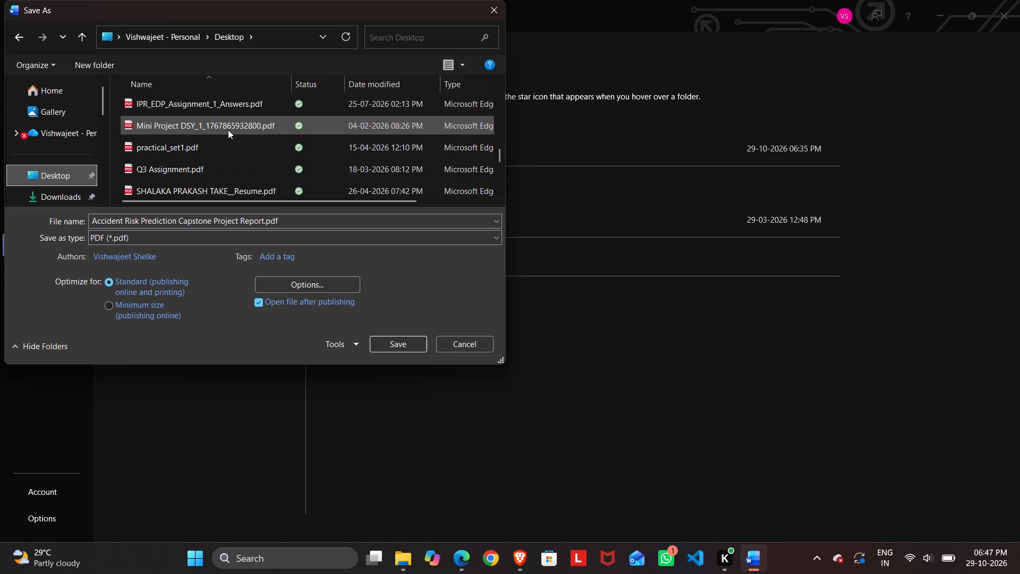
scroll(228, 130, "down", 3)
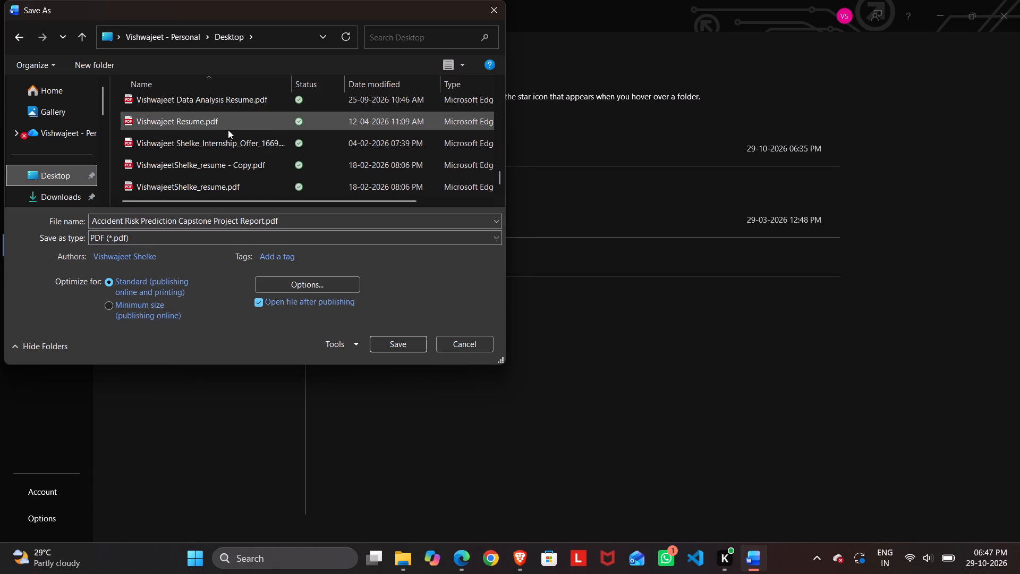
scroll(228, 130, "down", 1)
scroll(228, 130, "up", 2)
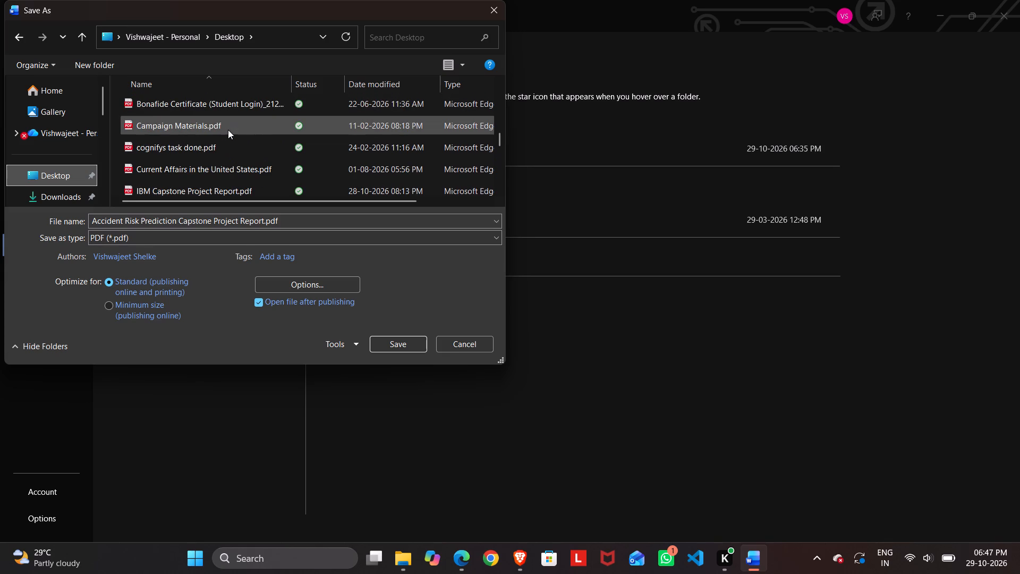
left_click(214, 188)
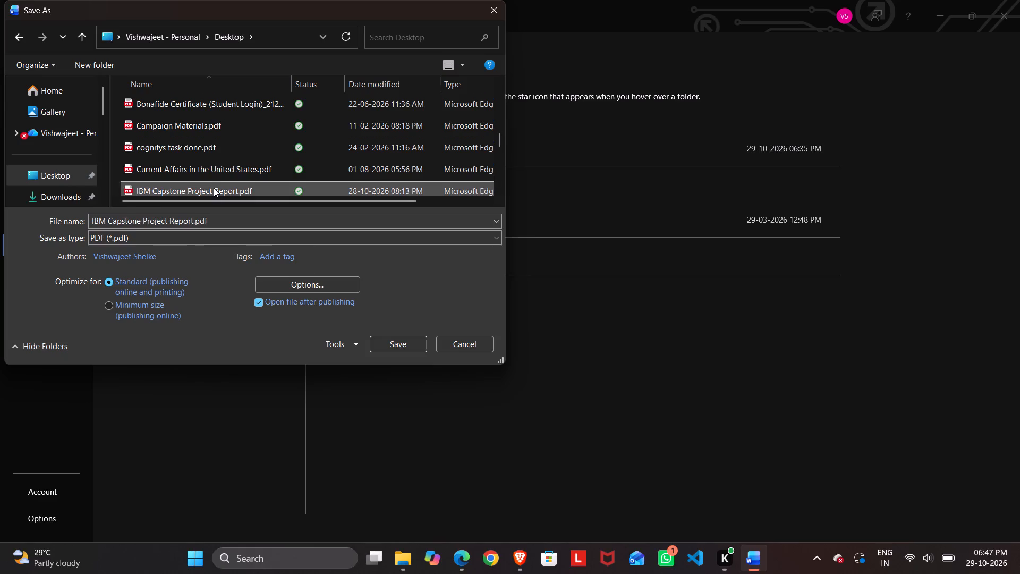
left_click(386, 345)
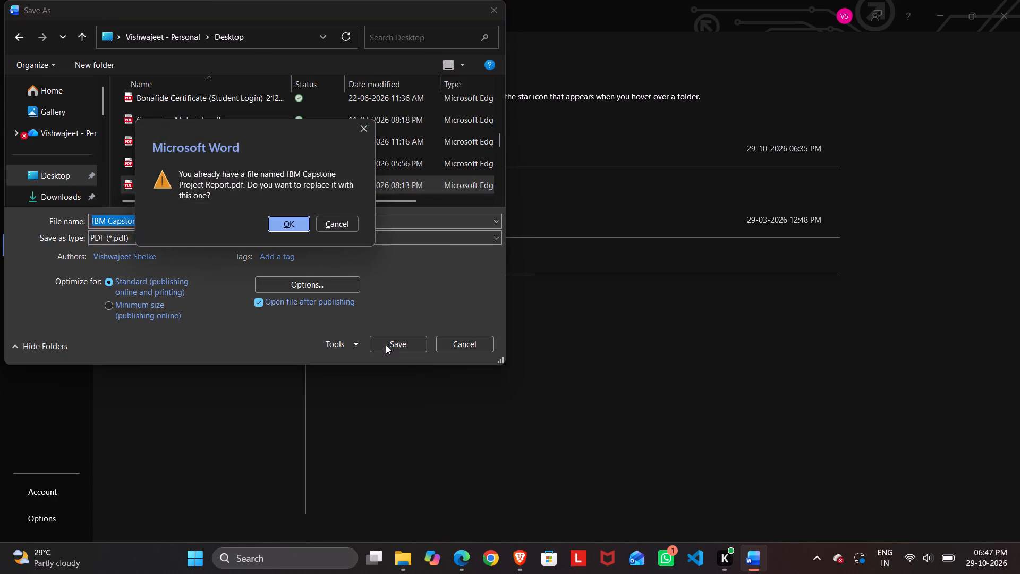
left_click(276, 217)
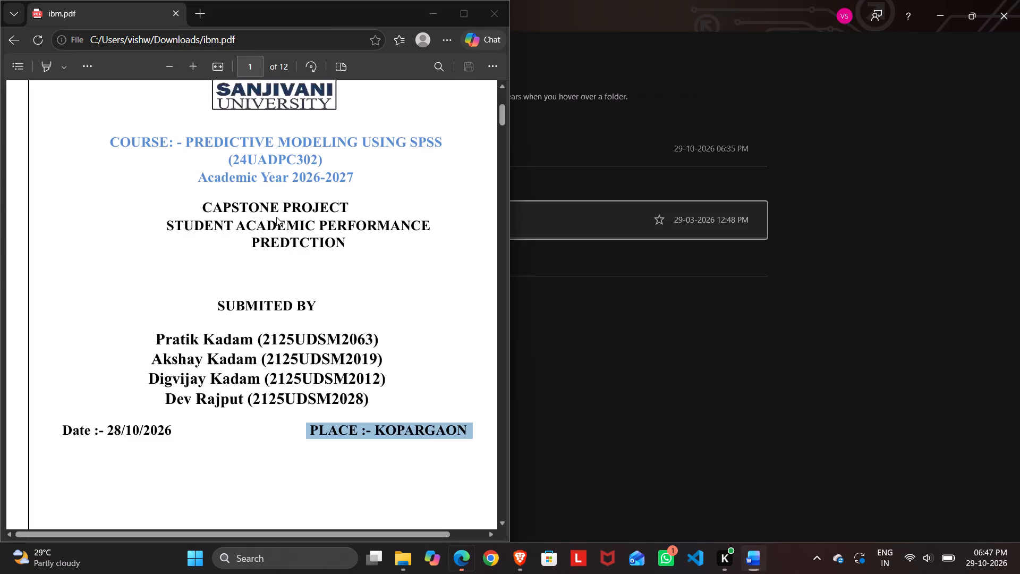
Maximize the exported PDF and check its cover page from the university heading down to the student list, date and place.
left_click(464, 11)
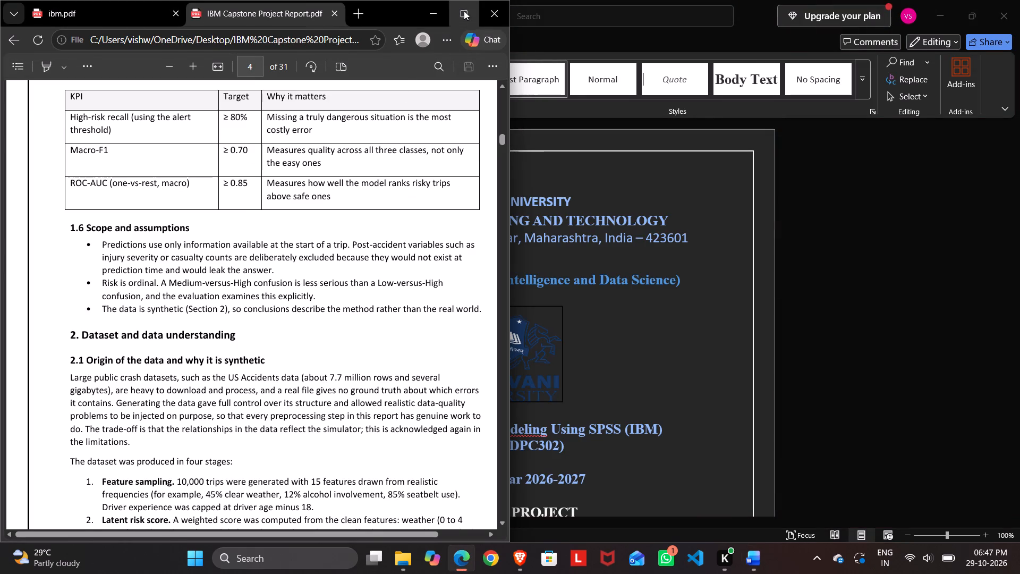
scroll(545, 261, "up", 16)
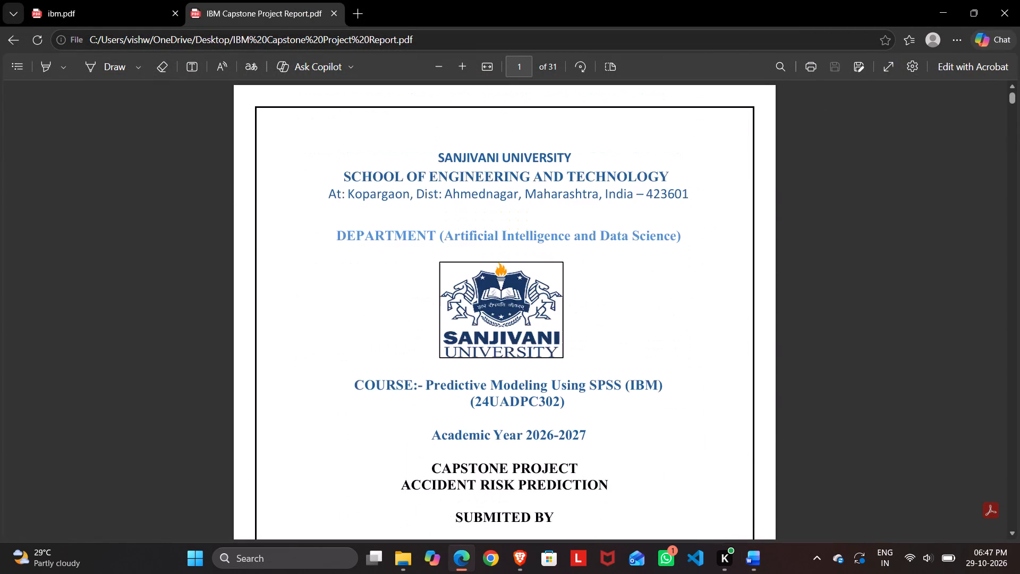
scroll(545, 261, "down", 4)
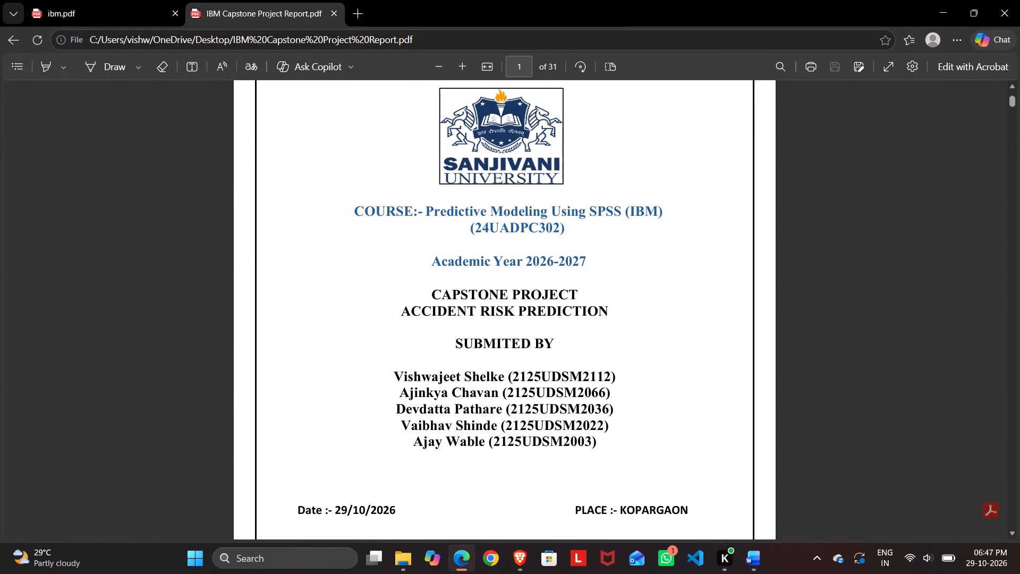
scroll(545, 261, "down", 3)
scroll(545, 261, "up", 1)
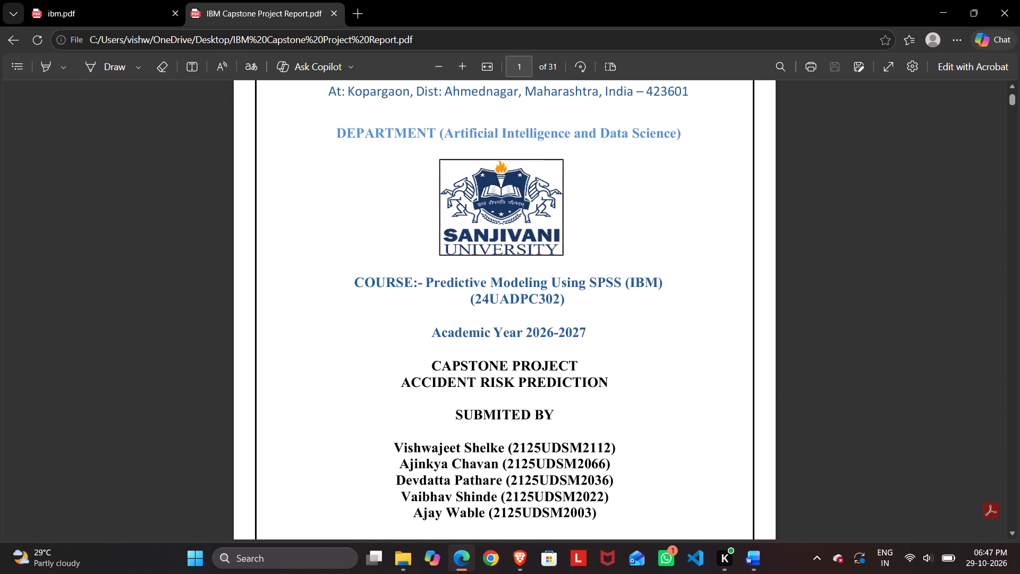
scroll(545, 261, "down", 3)
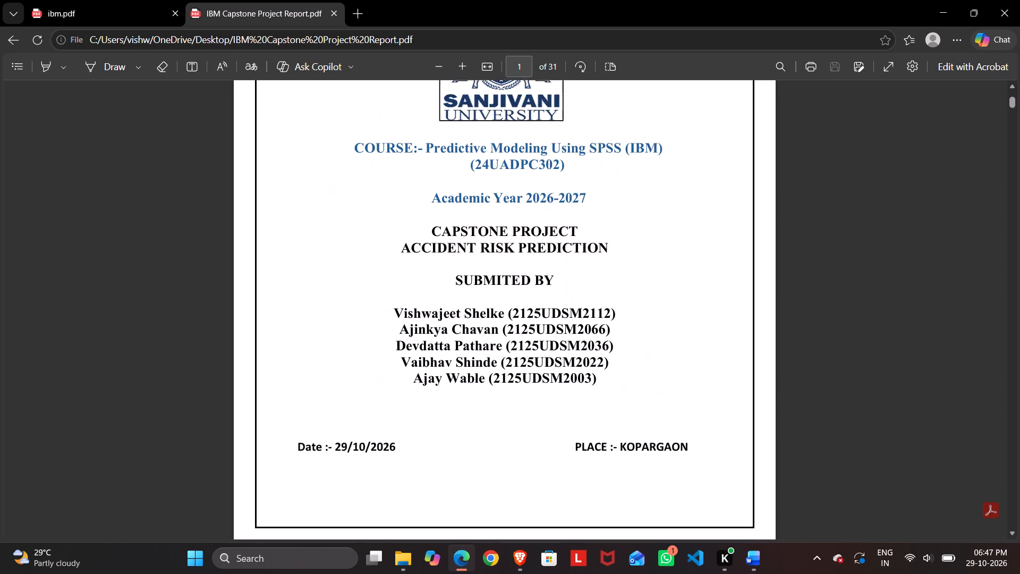
scroll(545, 261, "down", 1)
scroll(545, 261, "up", 4)
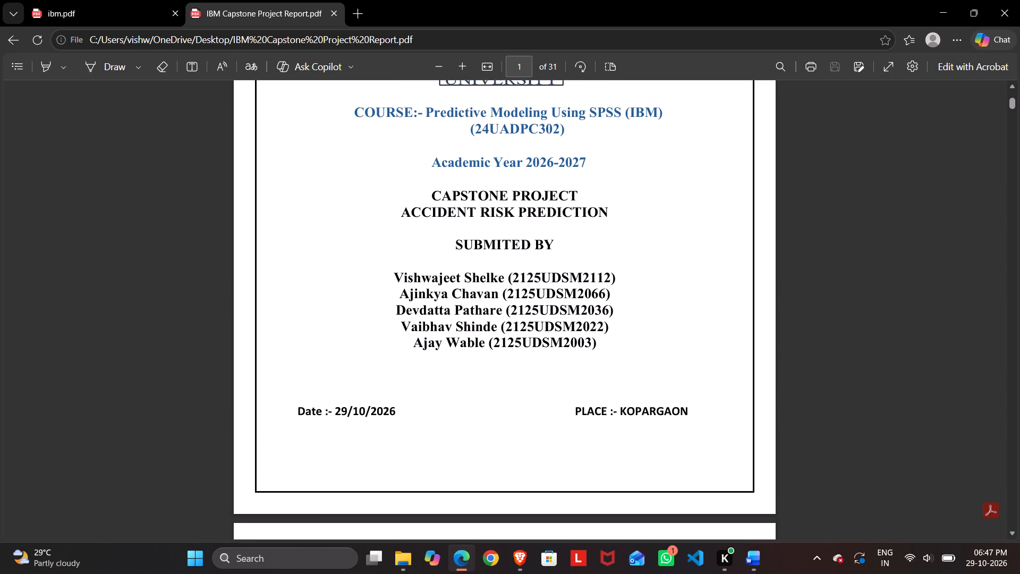
scroll(545, 261, "up", 2)
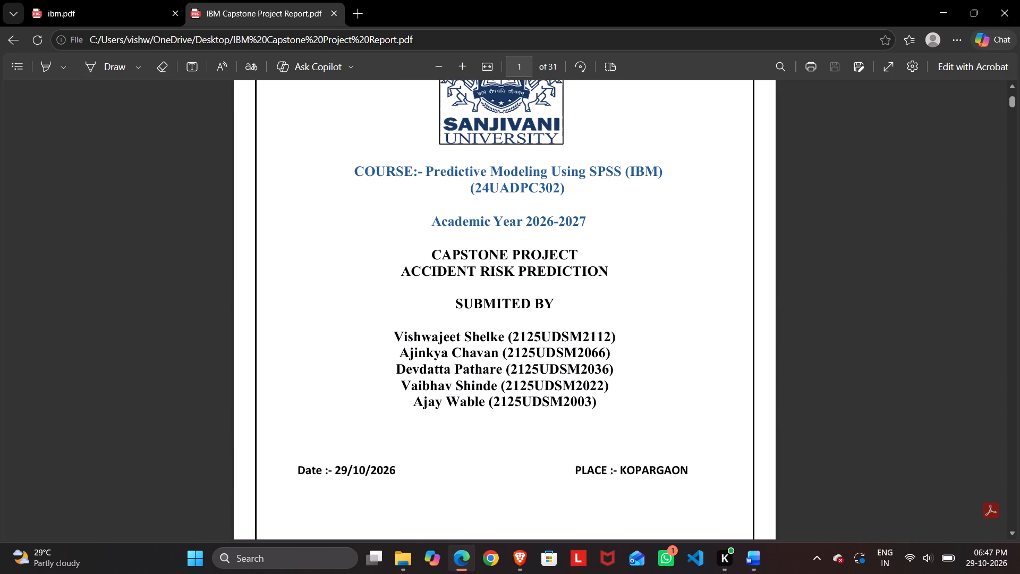
scroll(545, 261, "up", 1)
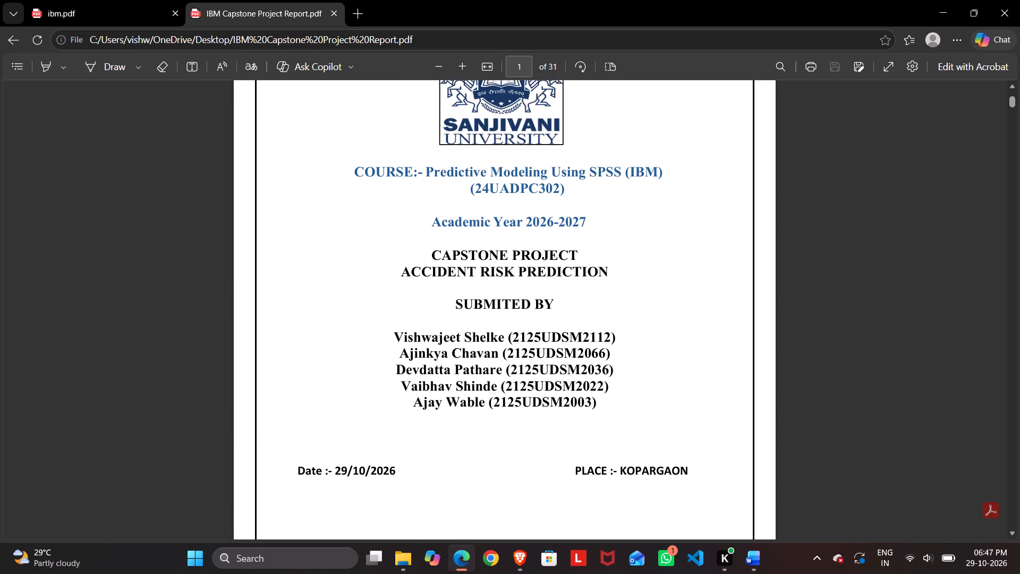
scroll(545, 261, "up", 2)
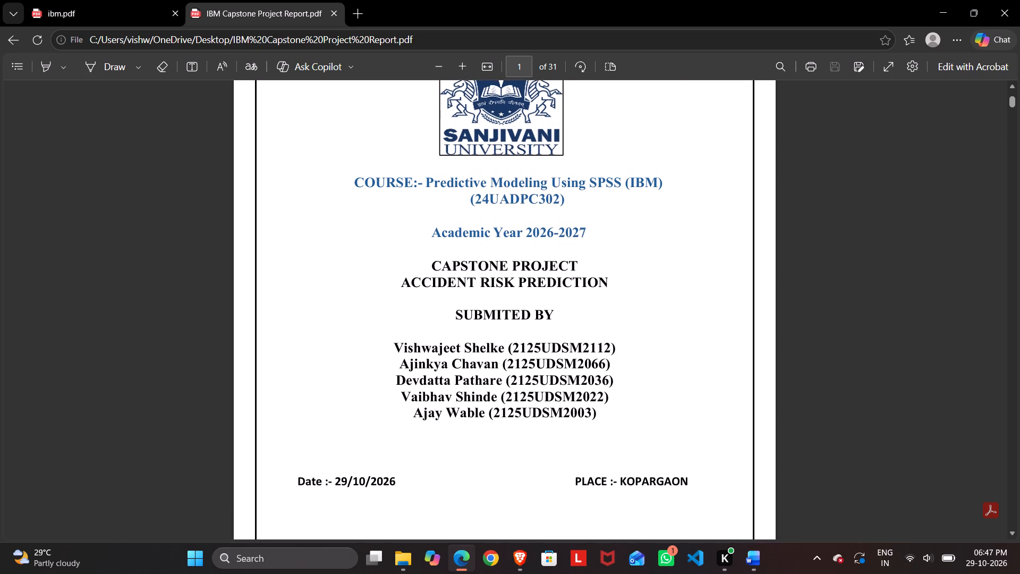
scroll(545, 261, "up", 2)
scroll(545, 261, "down", 2)
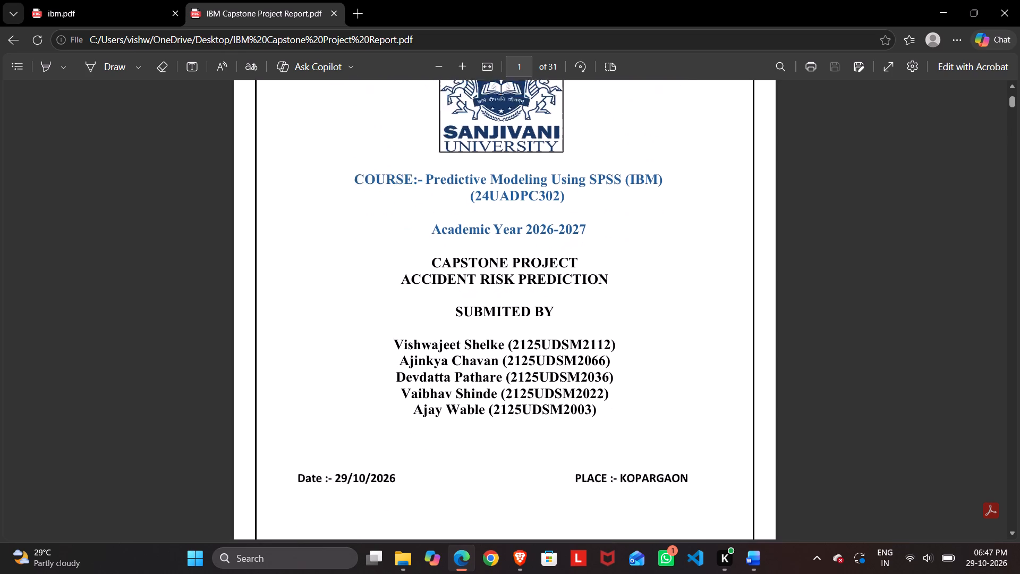
scroll(545, 261, "down", 1)
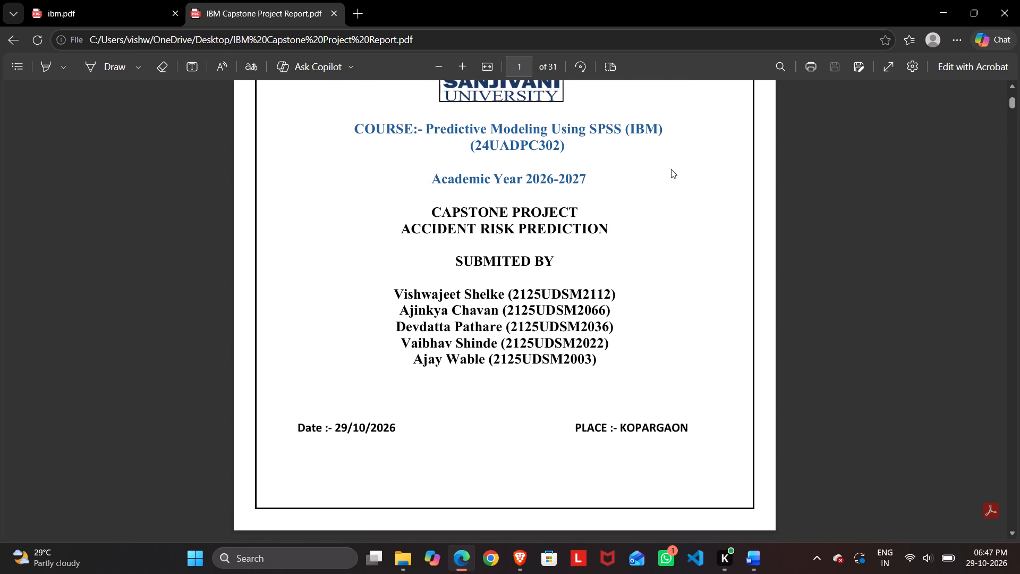
Close the PDF viewer window and minimize the Word report.
left_click(1019, 0)
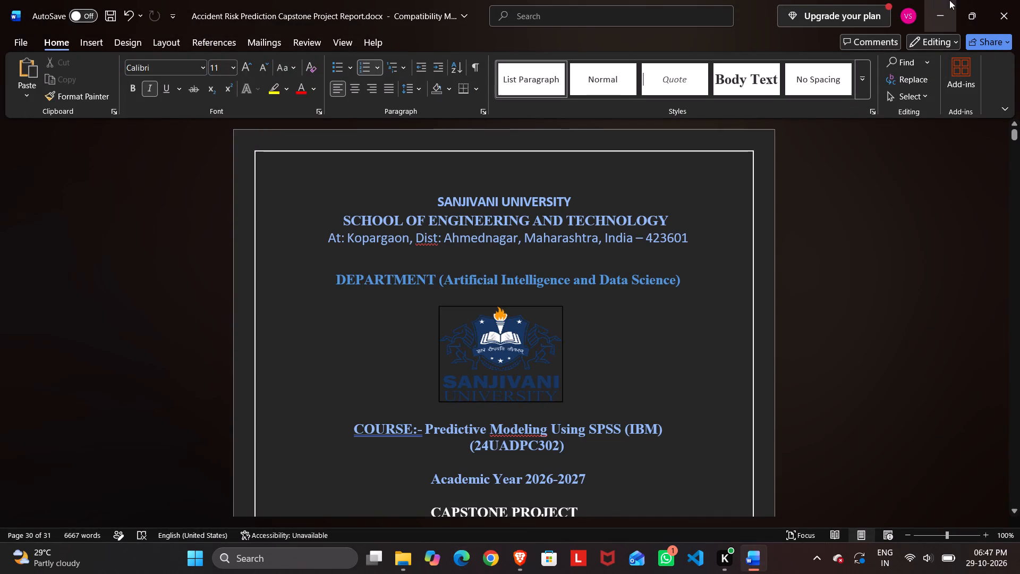
left_click(942, 4)
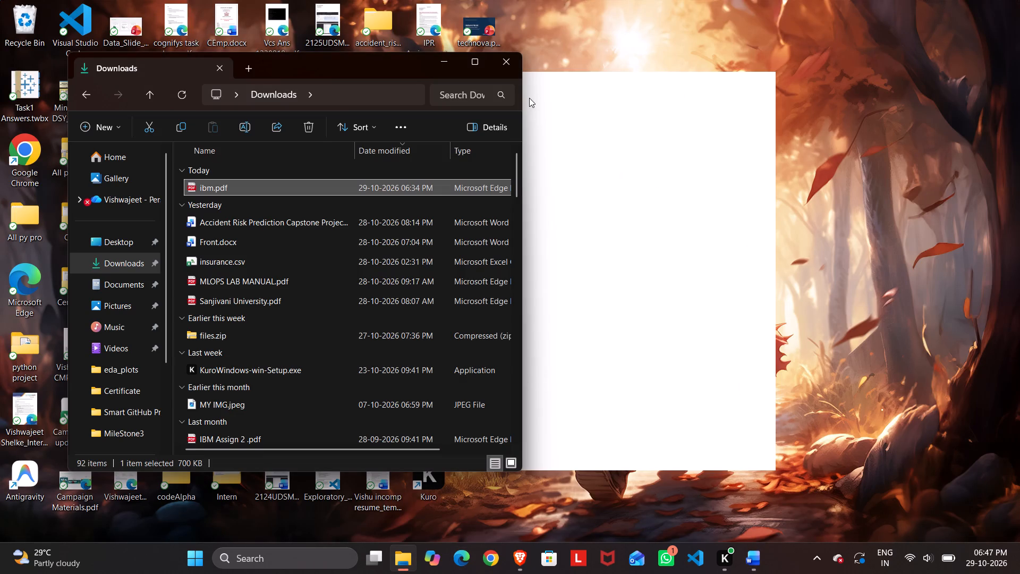